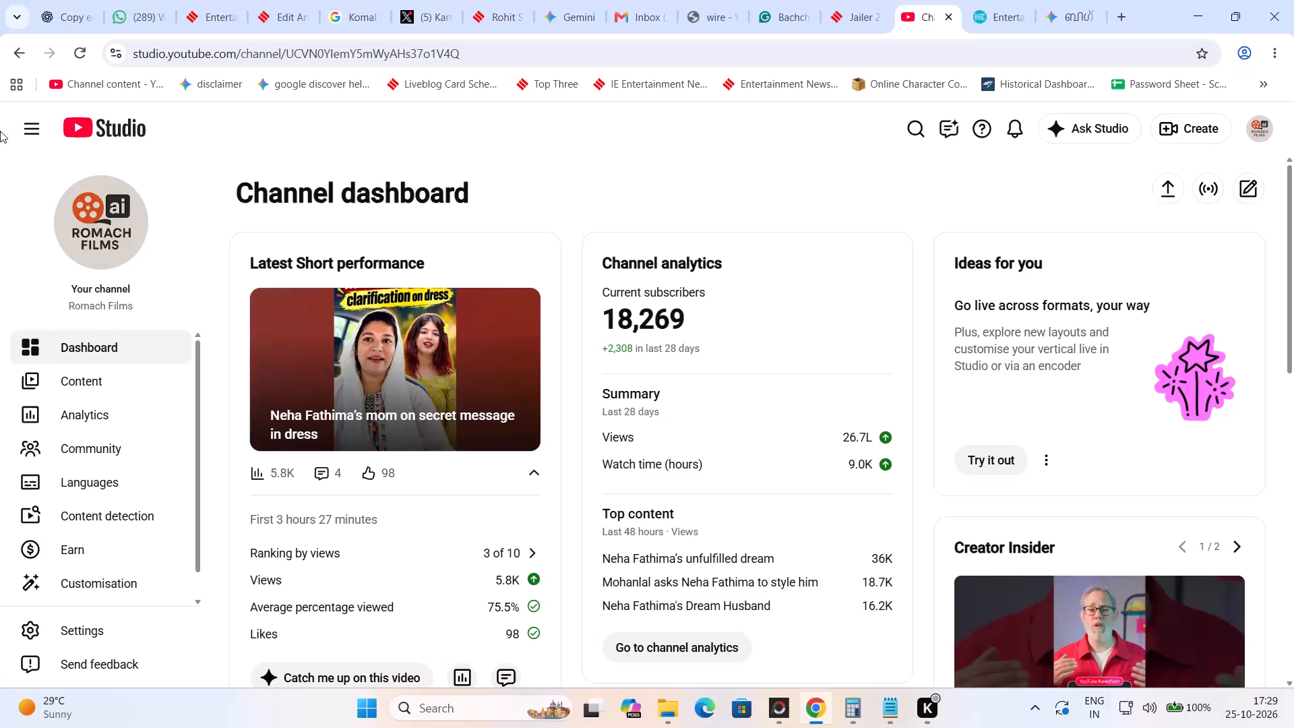
Switch to the Govinda article's edit page and delete "the" before "Gen-Z" in the last paragraph.
{"action": "left_click", "coordinate": [205, 0]}
{"action": "left_click", "coordinate": [323, 0]}
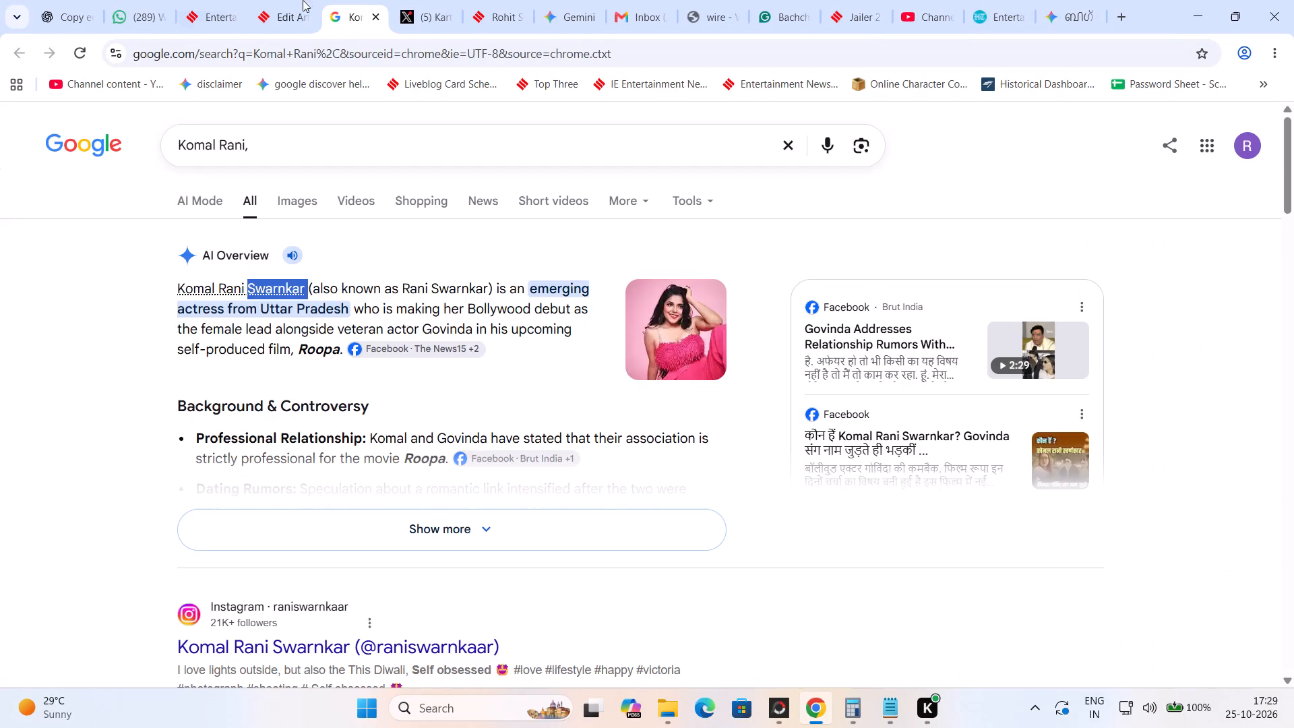
{"action": "left_click", "coordinate": [294, 0]}
{"action": "scroll", "coordinate": [485, 361], "scroll_direction": "down", "scroll_amount": 3}
{"action": "scroll", "coordinate": [487, 366], "scroll_direction": "up", "scroll_amount": 2}
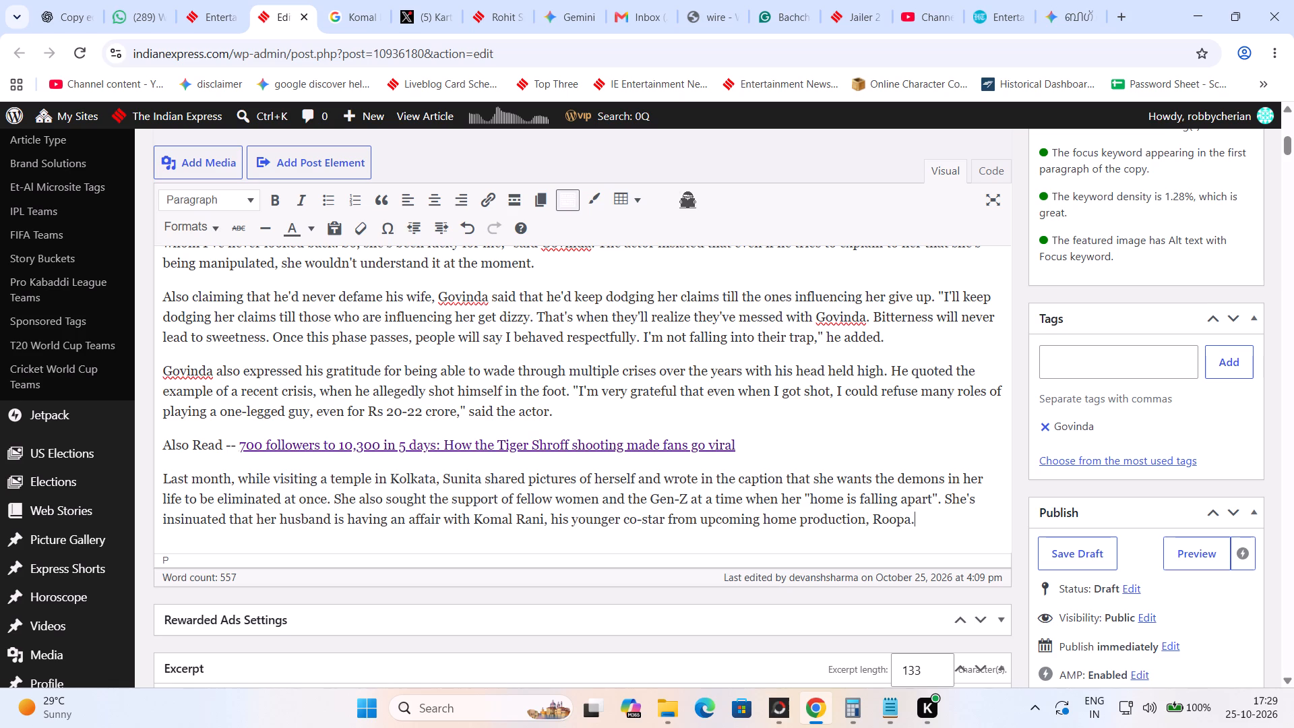
{"action": "left_click", "coordinate": [644, 503]}
{"action": "key", "text": "BackSpace"}
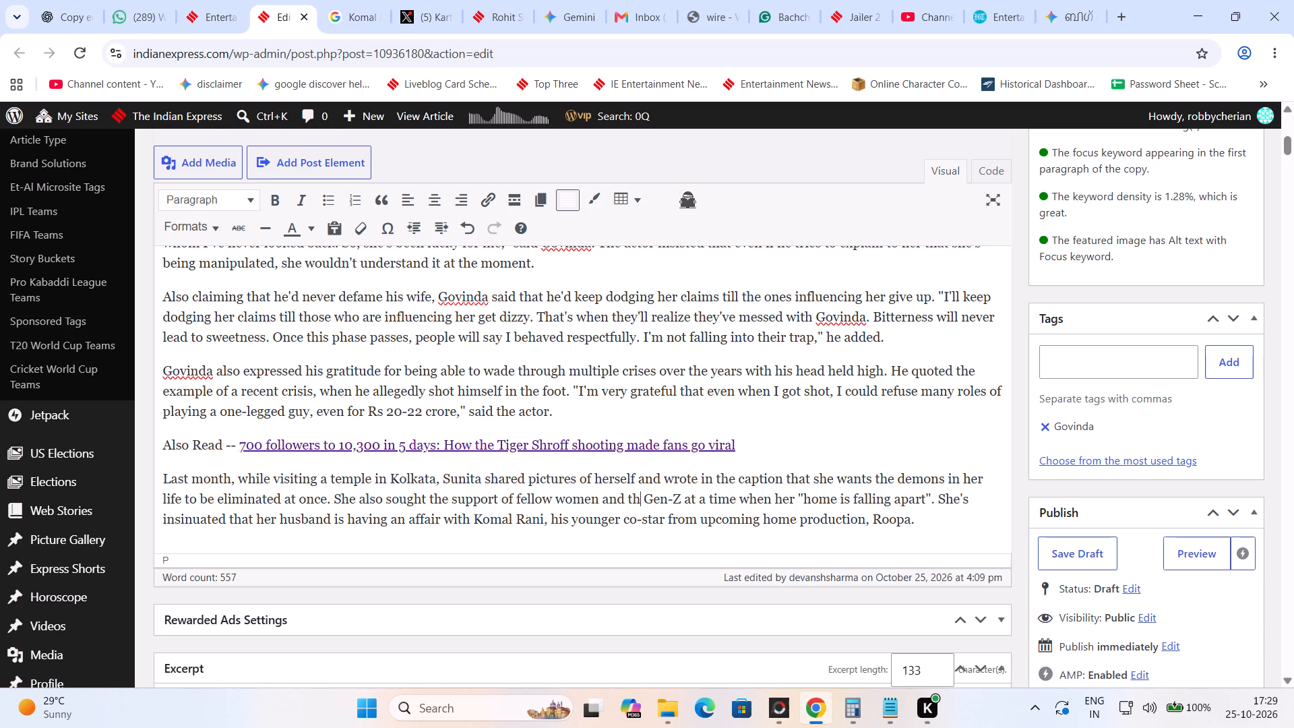
{"action": "key", "text": "BackSpace"}
{"action": "key", "text": "BackSpace"}
{"action": "key", "text": "BackSpace"}
Expand "She's" to "She has" before "insinuated" in the article's last paragraph.
{"action": "key", "text": "Right"}
{"action": "key", "text": "Right"}
{"action": "key", "text": "Right"}
{"action": "key", "text": "Right"}
{"action": "key", "text": "Right"}
{"action": "key", "text": "Right"}
{"action": "key", "text": "Right"}
{"action": "key", "text": "Right"}
{"action": "key", "text": "Right"}
{"action": "key", "text": "Right"}
{"action": "key", "text": "Right"}
{"action": "key", "text": "Right"}
{"action": "key", "text": "Right"}
{"action": "key", "text": "Right"}
{"action": "key", "text": "Right"}
{"action": "key", "text": "Right"}
{"action": "key", "text": "Right"}
{"action": "key", "text": "Right"}
{"action": "key", "text": "Right"}
{"action": "key", "text": "Right"}
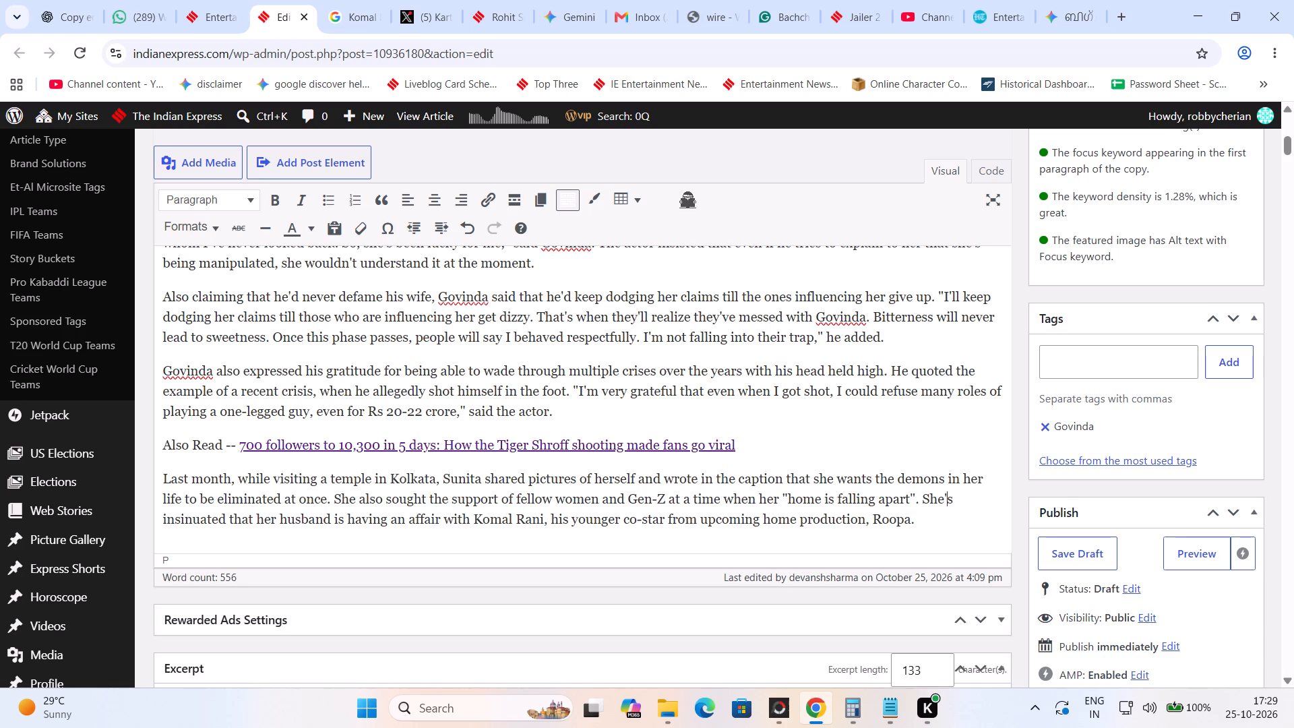
{"action": "key", "text": "Down"}
{"action": "left_click", "coordinate": [952, 493]}
{"action": "key", "text": "BackSpace"}
{"action": "key", "text": "BackSpace"}
{"action": "key", "text": "space"}
{"action": "type", "text": "has"}
Insert "has" between "the actor" and "claimed" in the article's opening paragraph.
{"action": "scroll", "coordinate": [574, 384], "scroll_direction": "up", "scroll_amount": 12}
{"action": "scroll", "coordinate": [574, 384], "scroll_direction": "down", "scroll_amount": 11}
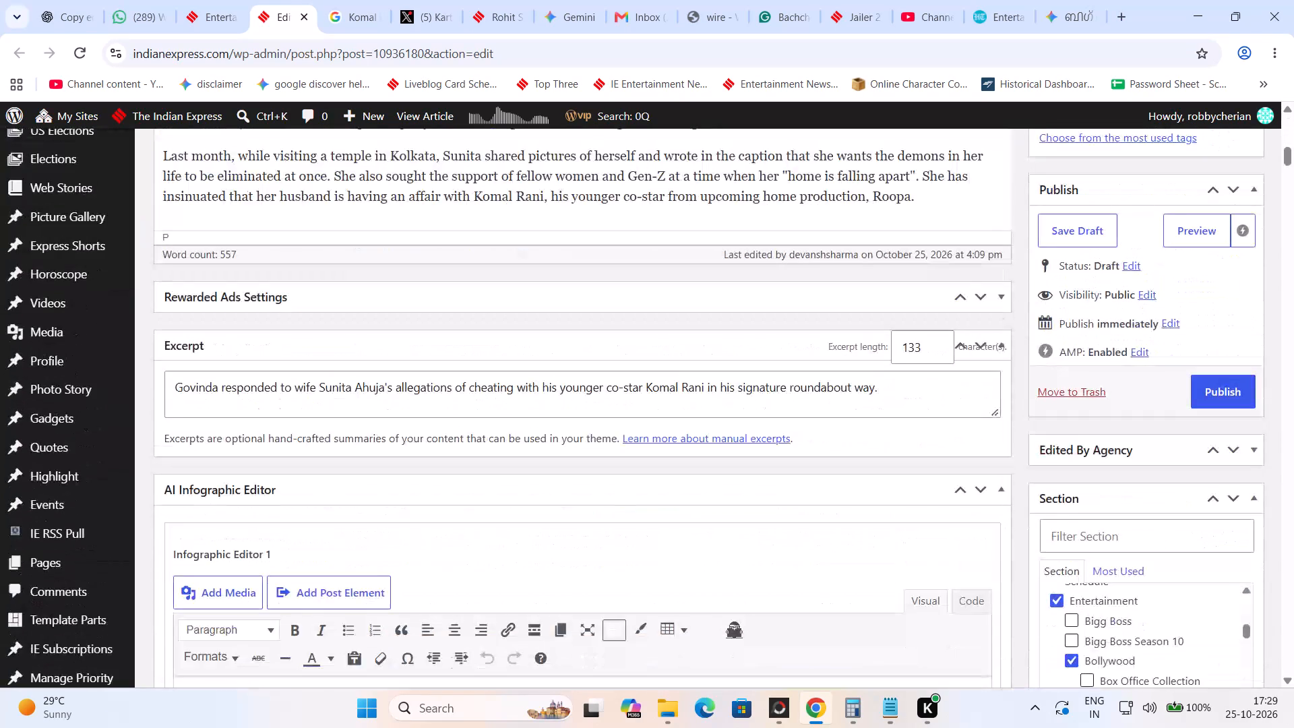
{"action": "scroll", "coordinate": [574, 384], "scroll_direction": "up", "scroll_amount": 12}
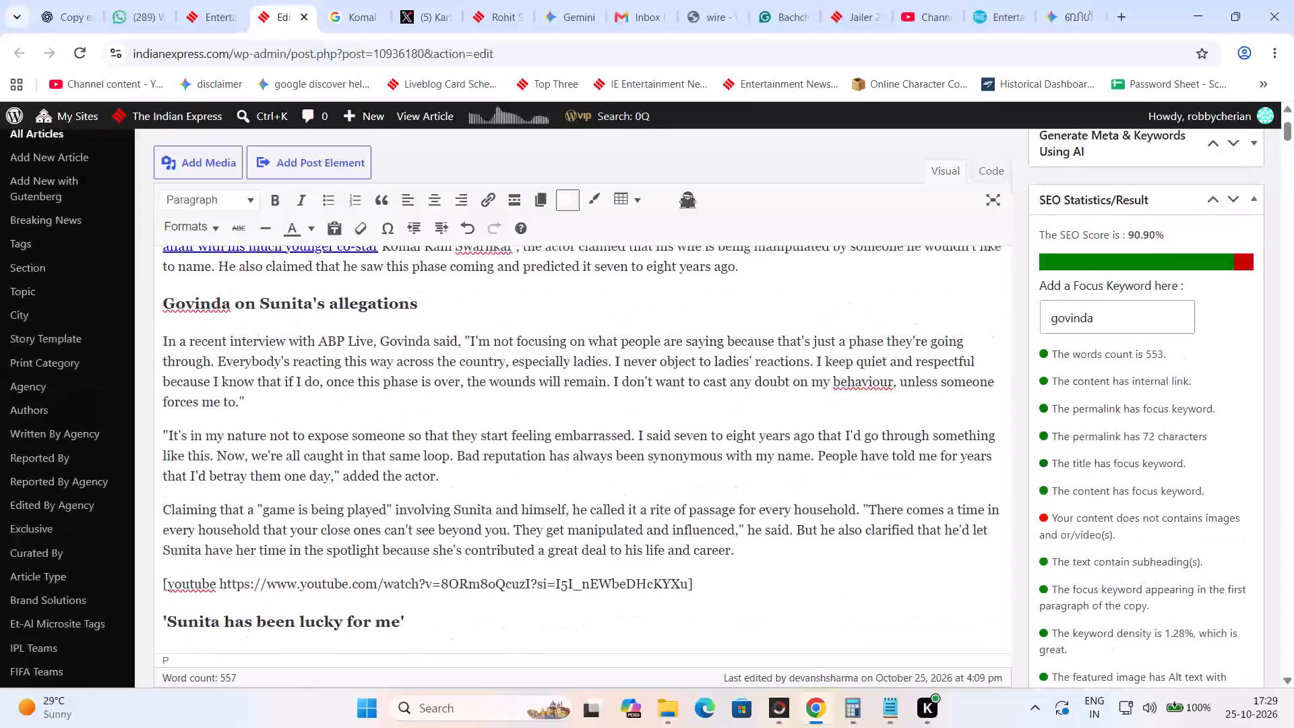
{"action": "scroll", "coordinate": [574, 384], "scroll_direction": "up", "scroll_amount": 1}
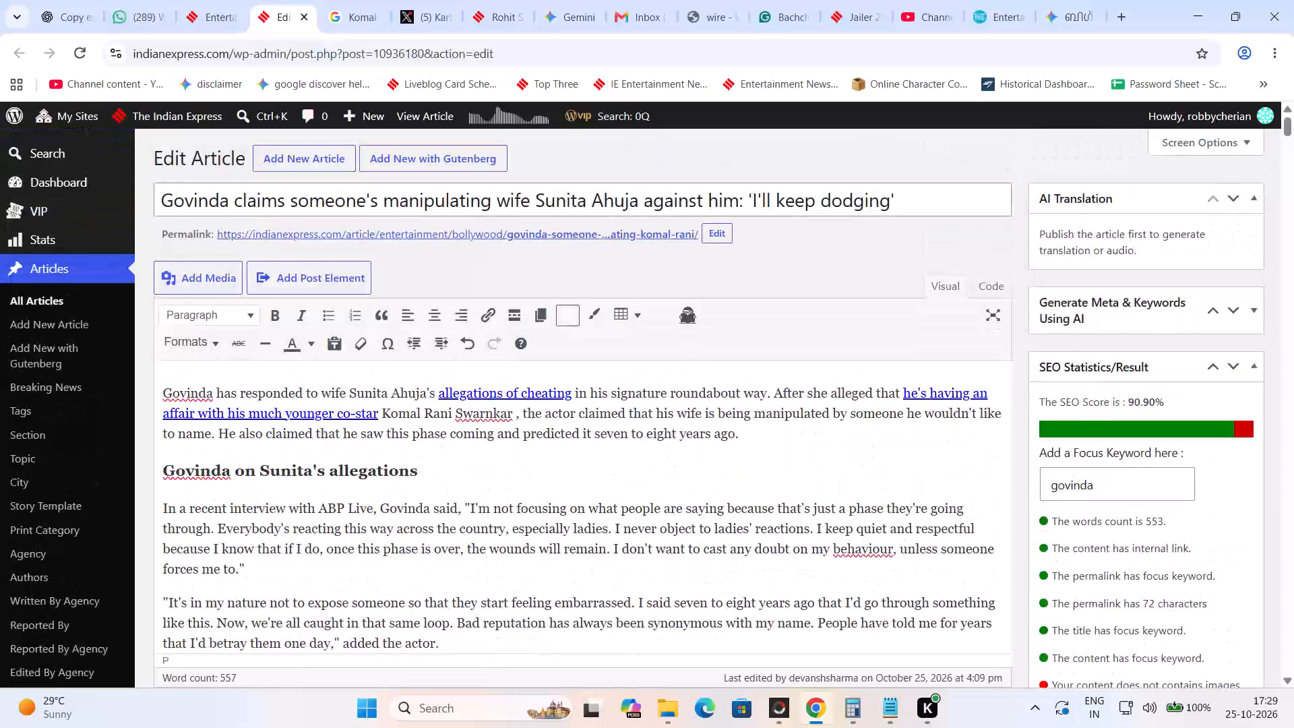
{"action": "scroll", "coordinate": [574, 384], "scroll_direction": "up", "scroll_amount": 1}
{"action": "right_click", "coordinate": [574, 384]}
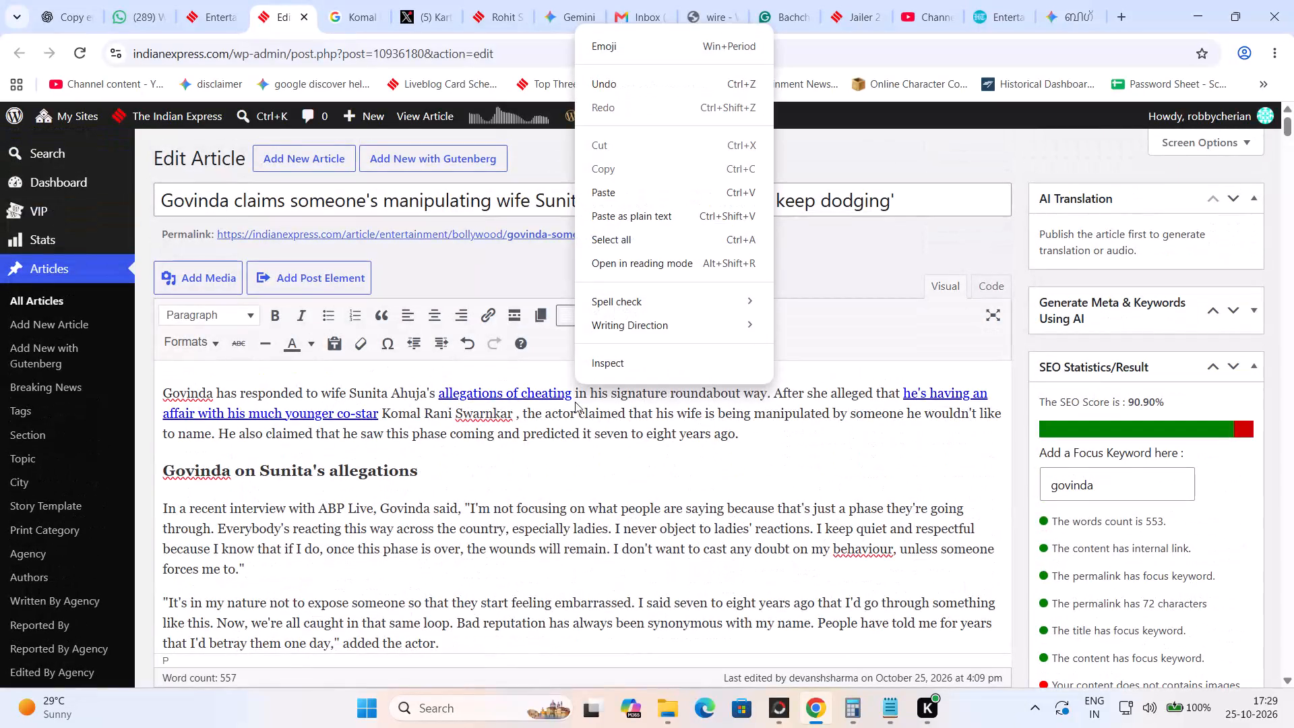
{"action": "left_click", "coordinate": [586, 423]}
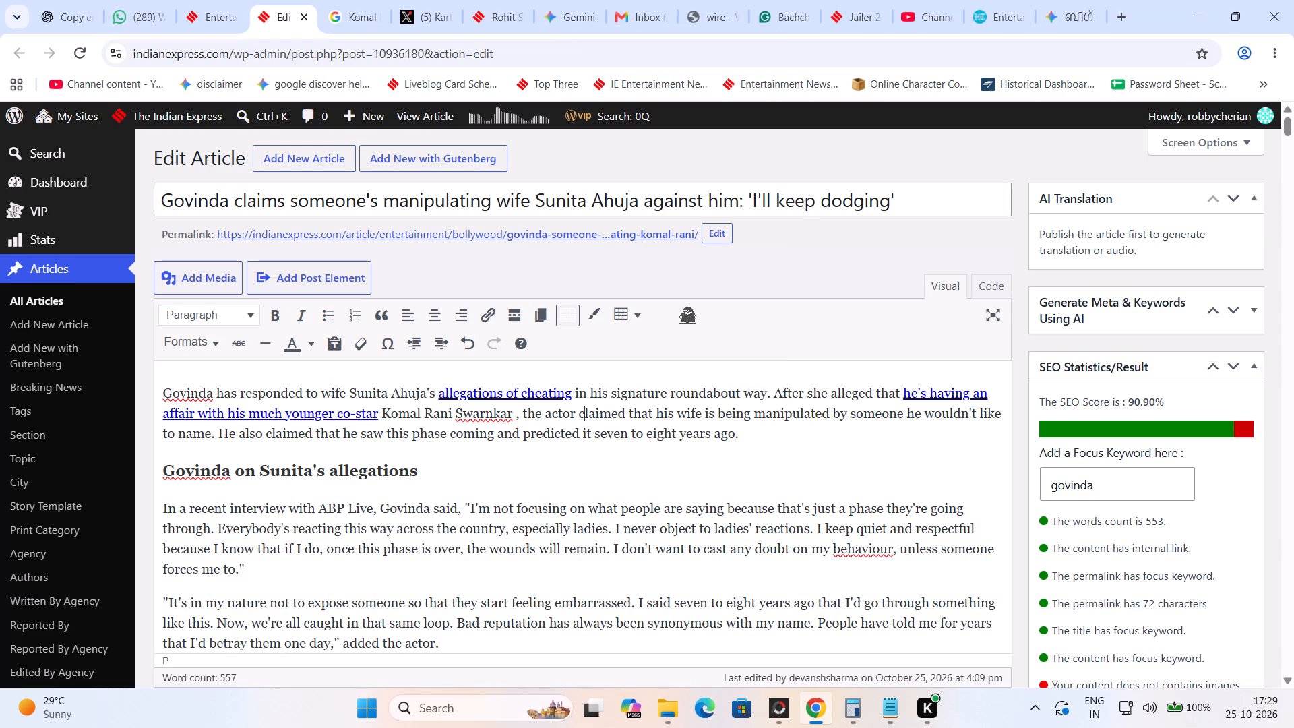
{"action": "left_click", "coordinate": [576, 419]}
{"action": "key", "text": "space"}
{"action": "type", "text": "has"}
{"action": "key", "text": "Right"}
{"action": "key", "text": "Right"}
{"action": "key", "text": "Right"}
{"action": "key", "text": "Right"}
{"action": "key", "text": "Right"}
{"action": "key", "text": "Right"}
{"action": "key", "text": "Right"}
{"action": "key", "text": "Right"}
{"action": "key", "text": "Right"}
{"action": "key", "text": "Right"}
{"action": "key", "text": "Right"}
{"action": "key", "text": "Right"}
{"action": "key", "text": "Right"}
{"action": "key", "text": "Right"}
{"action": "key", "text": "Right"}
{"action": "key", "text": "Right"}
{"action": "key", "text": "Right"}
{"action": "key", "text": "Right"}
{"action": "key", "text": "Right"}
{"action": "key", "text": "Right"}
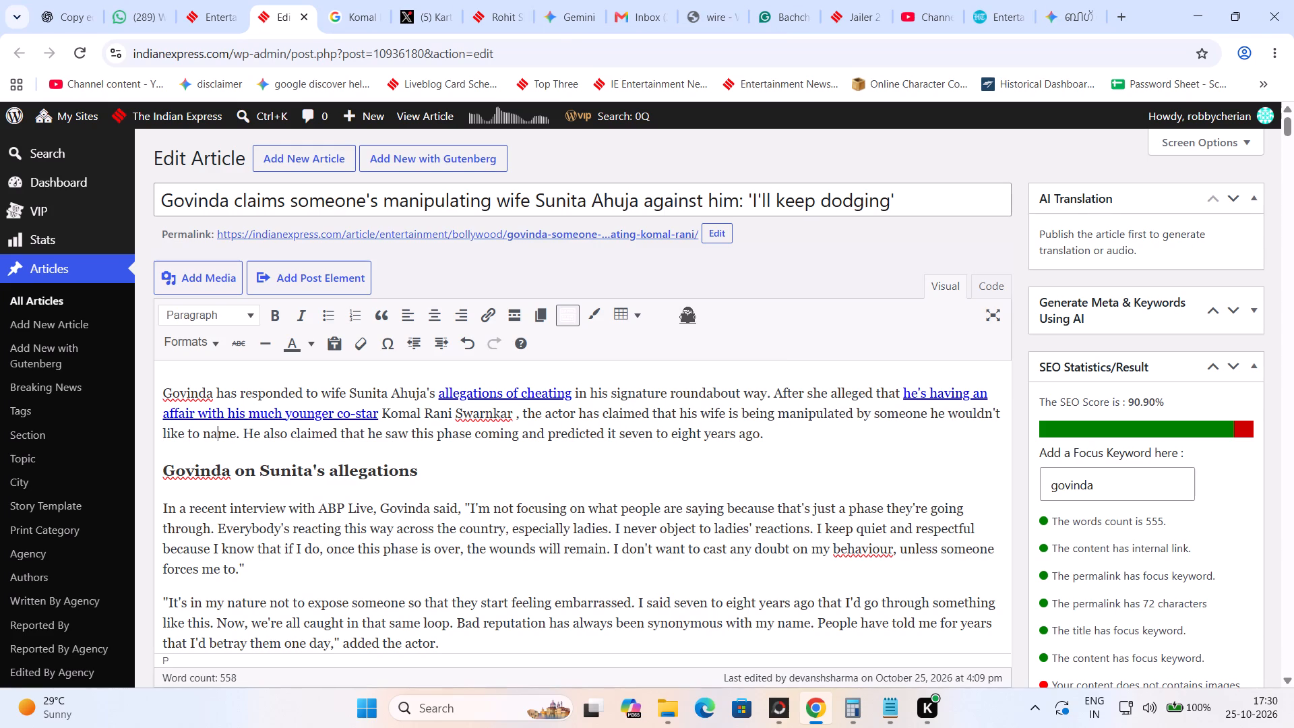
{"action": "scroll", "coordinate": [619, 437], "scroll_direction": "down", "scroll_amount": 3}
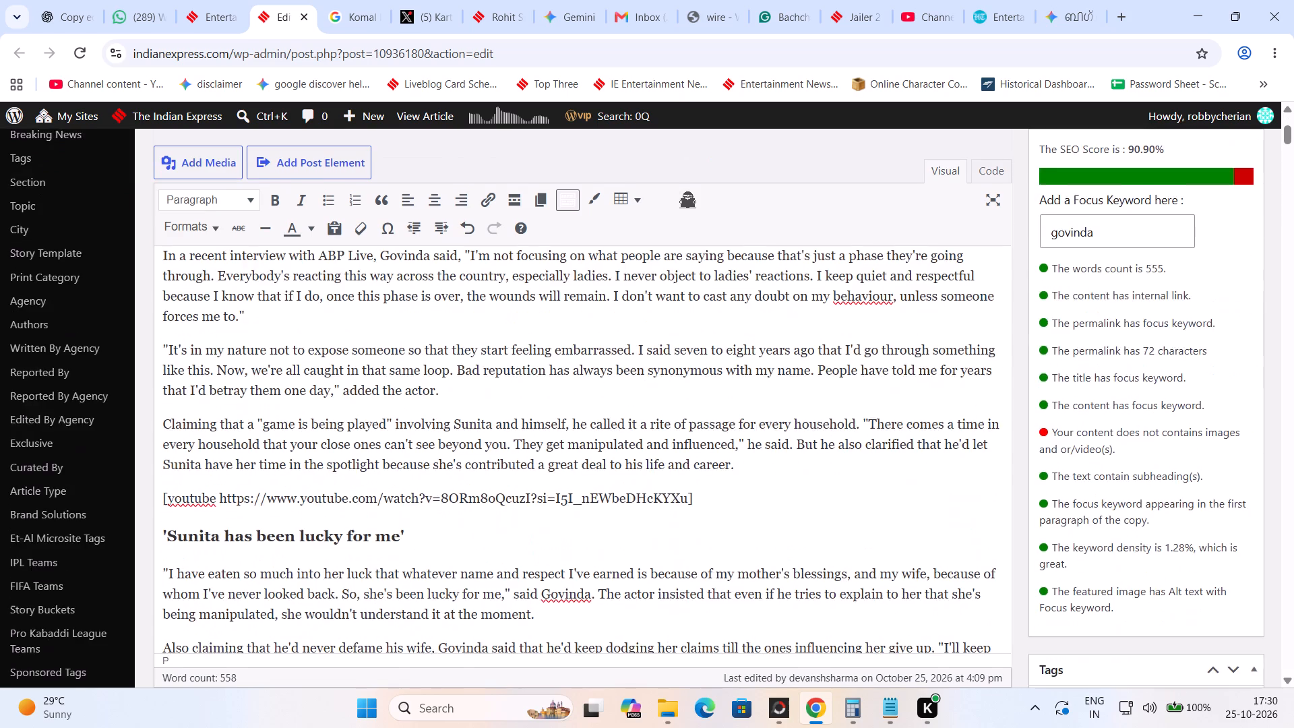
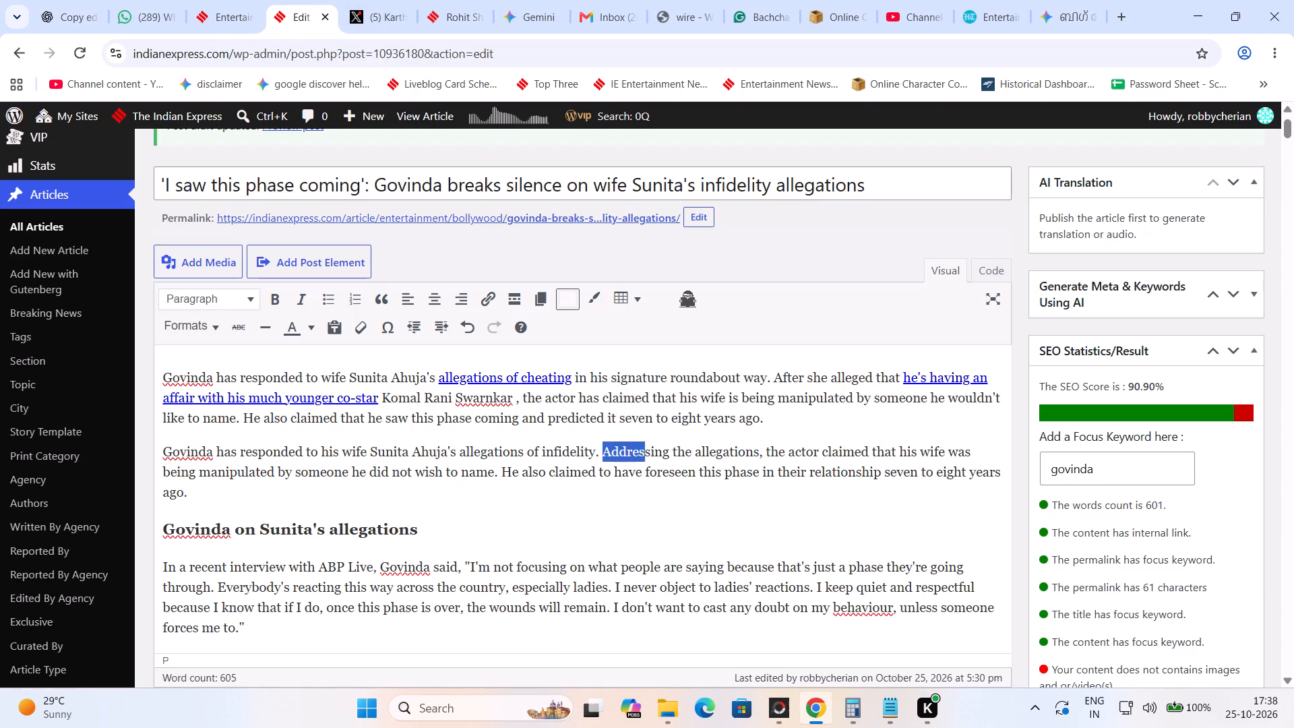
{"action": "left_click_drag", "start_coordinate": [646, 452], "coordinate": [679, 452]}
{"action": "left_click_drag", "start_coordinate": [692, 452], "coordinate": [766, 448]}
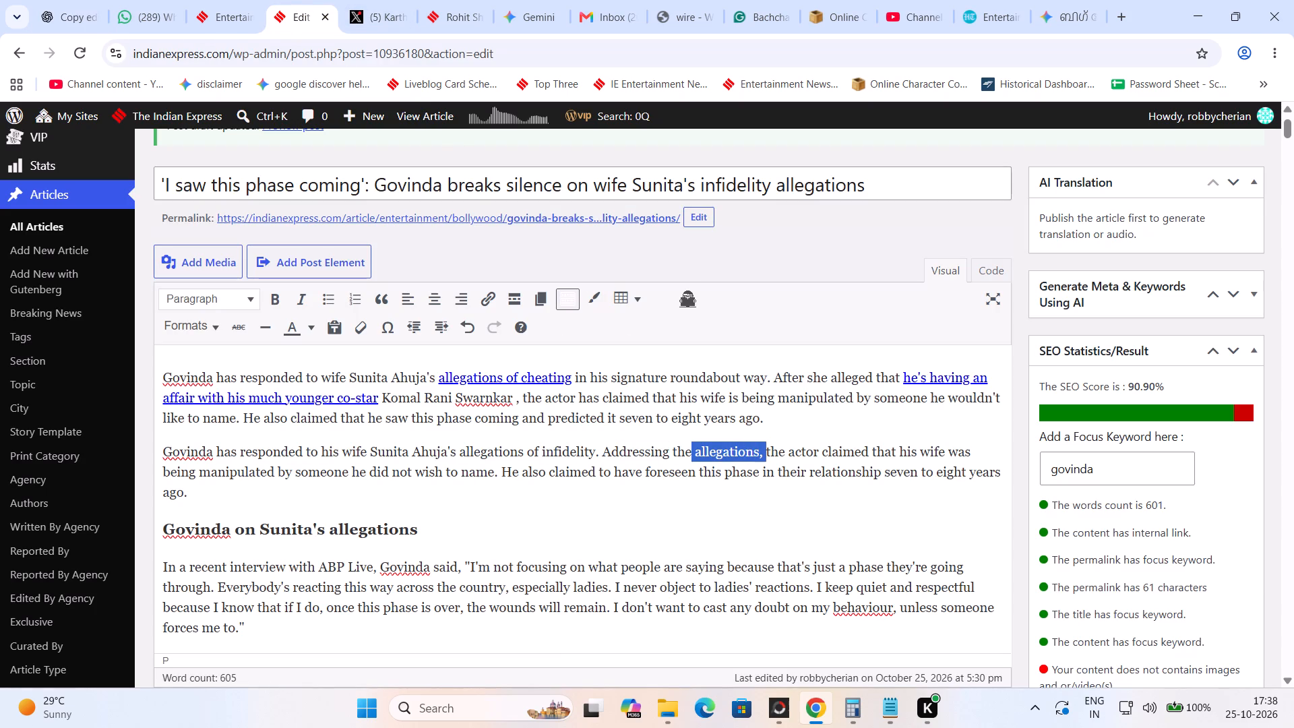
{"action": "left_click_drag", "start_coordinate": [766, 448], "coordinate": [761, 449]}
{"action": "left_click", "coordinate": [761, 450]}
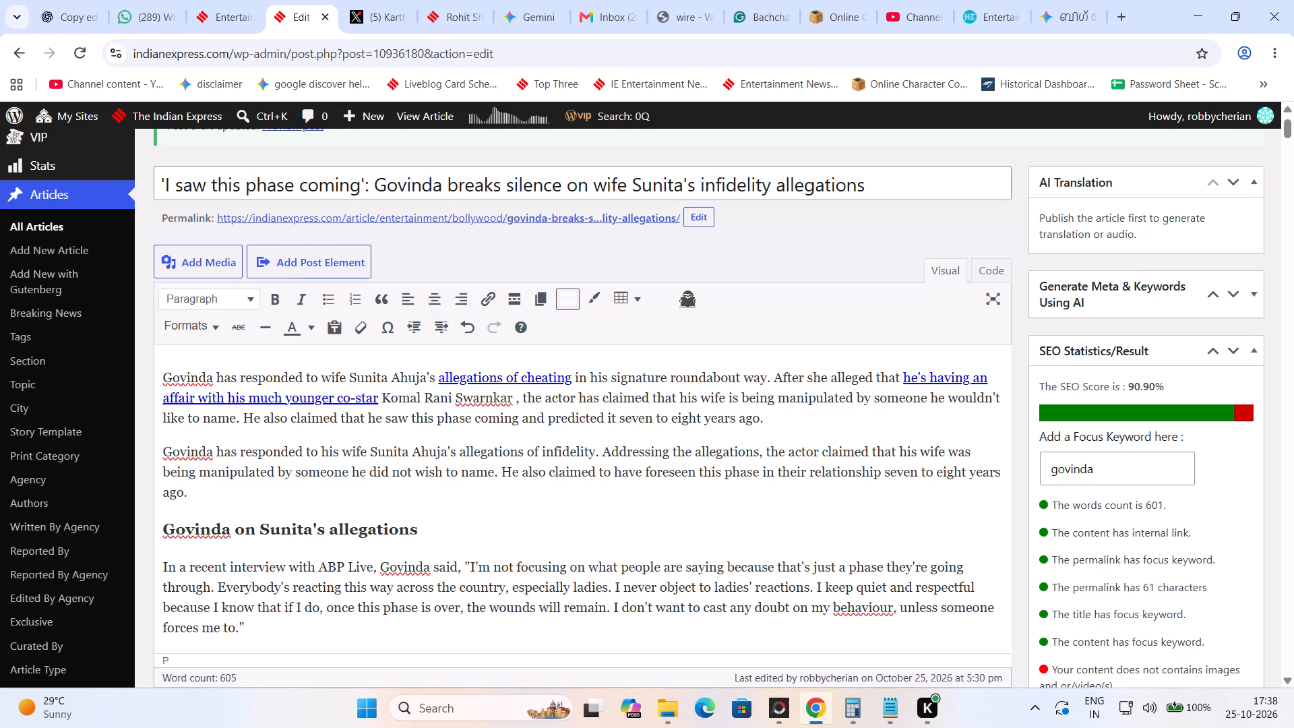
{"action": "left_click_drag", "start_coordinate": [694, 448], "coordinate": [755, 454]}
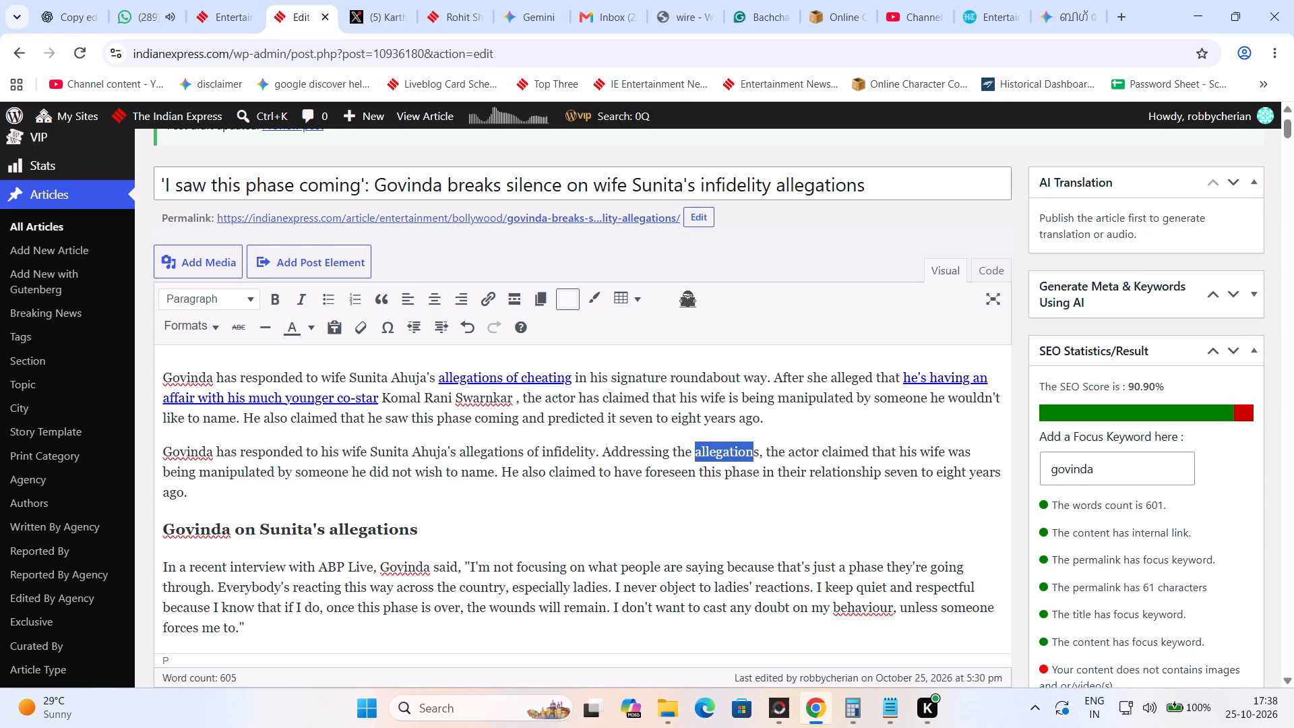
{"action": "left_click_drag", "start_coordinate": [755, 454], "coordinate": [758, 455]}
{"action": "key", "text": "c"}
{"action": "key", "text": "a"}
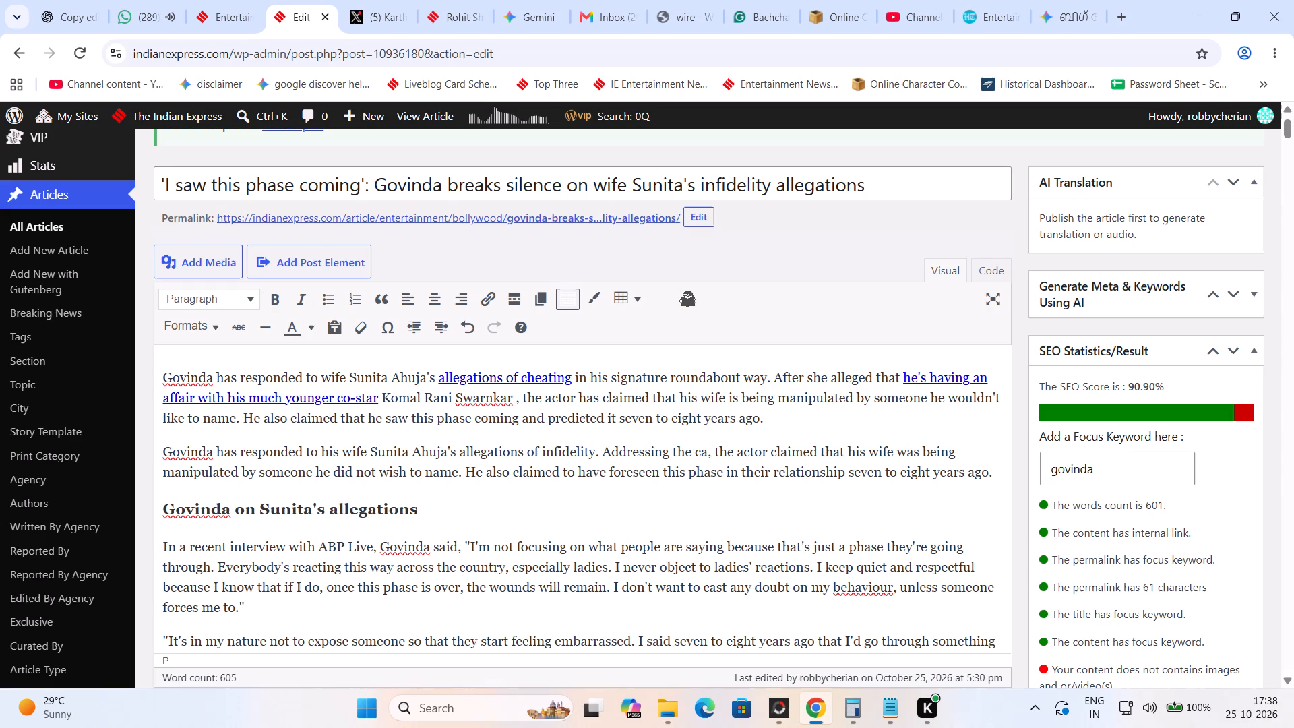
{"action": "type", "text": "laims"}
{"action": "key", "text": "BackSpace"}
{"action": "key", "text": "BackSpace"}
{"action": "key", "text": "BackSpace"}
{"action": "key", "text": "BackSpace"}
{"action": "key", "text": "BackSpace"}
{"action": "key", "text": "BackSpace"}
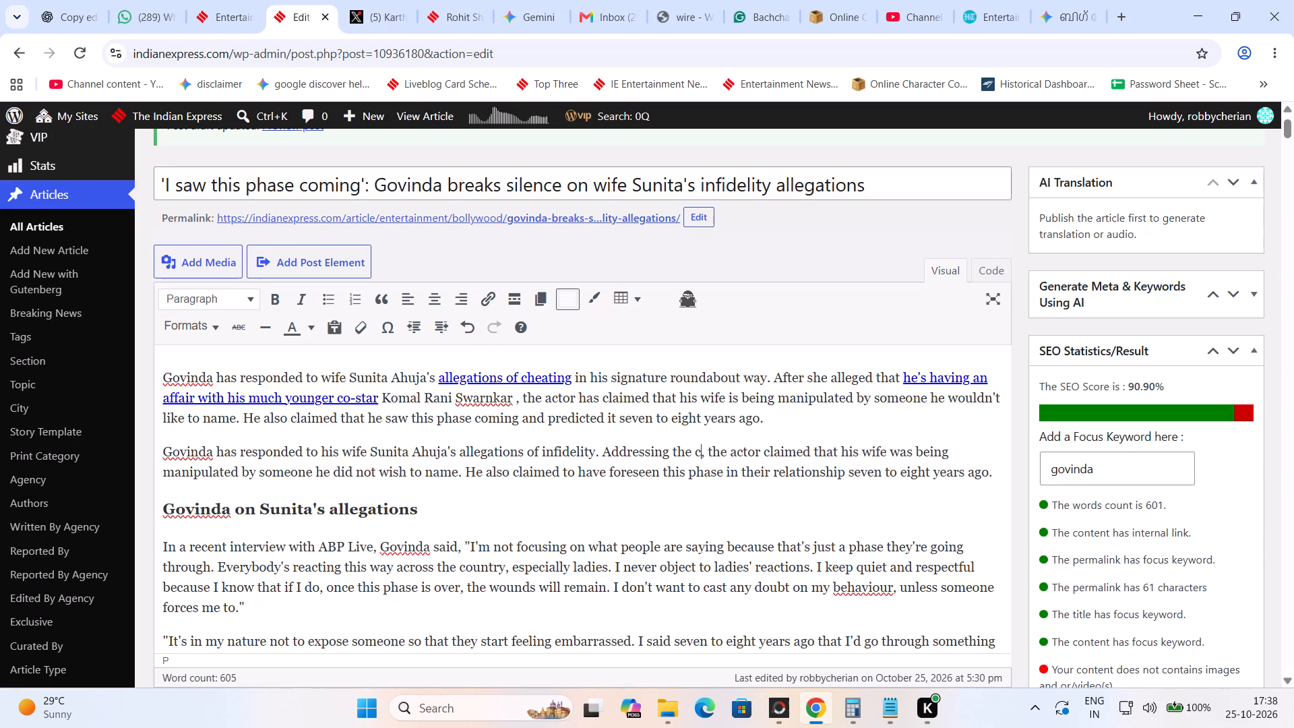
{"action": "type", "text": "laims"}
Replace "claimed" with "said" so the second paragraph's sentence reads "the actor said that his wife was being manipulated".
{"action": "key", "text": "Right"}
{"action": "key", "text": "Right"}
{"action": "key", "text": "Right"}
{"action": "key", "text": "Right"}
{"action": "key", "text": "Right"}
{"action": "key", "text": "Right"}
{"action": "key", "text": "Right"}
{"action": "key", "text": "Right"}
{"action": "key", "text": "Right"}
{"action": "key", "text": "Right"}
{"action": "key", "text": "Right"}
{"action": "key", "text": "Right"}
{"action": "key", "text": "Right"}
{"action": "key", "text": "Right"}
{"action": "key", "text": "Right"}
{"action": "key", "text": "Right"}
{"action": "key", "text": "Right"}
{"action": "key", "text": "Right"}
{"action": "key", "text": "Right"}
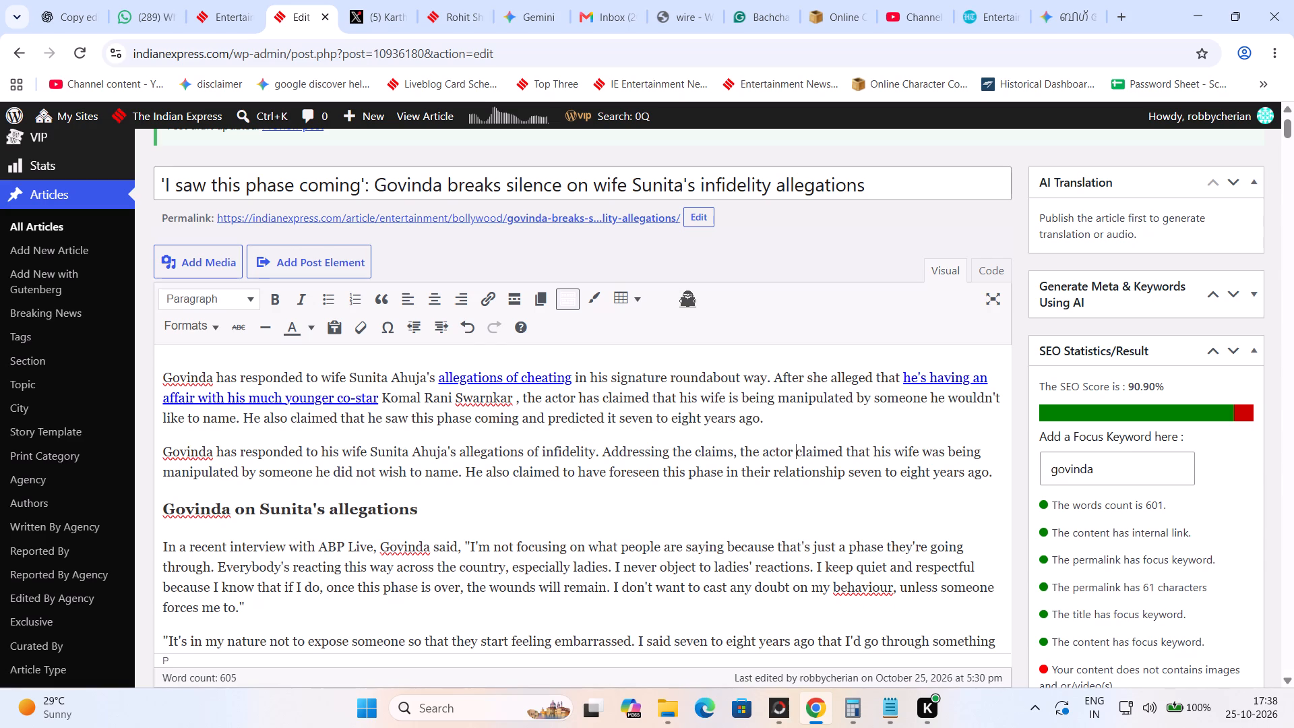
{"action": "key", "text": "BackSpace"}
{"action": "key", "text": "BackSpace"}
{"action": "key", "text": "BackSpace"}
{"action": "key", "text": "BackSpace"}
{"action": "key", "text": "BackSpace"}
{"action": "key", "text": "BackSpace"}
{"action": "key", "text": "BackSpace"}
{"action": "type", "text": "said"}
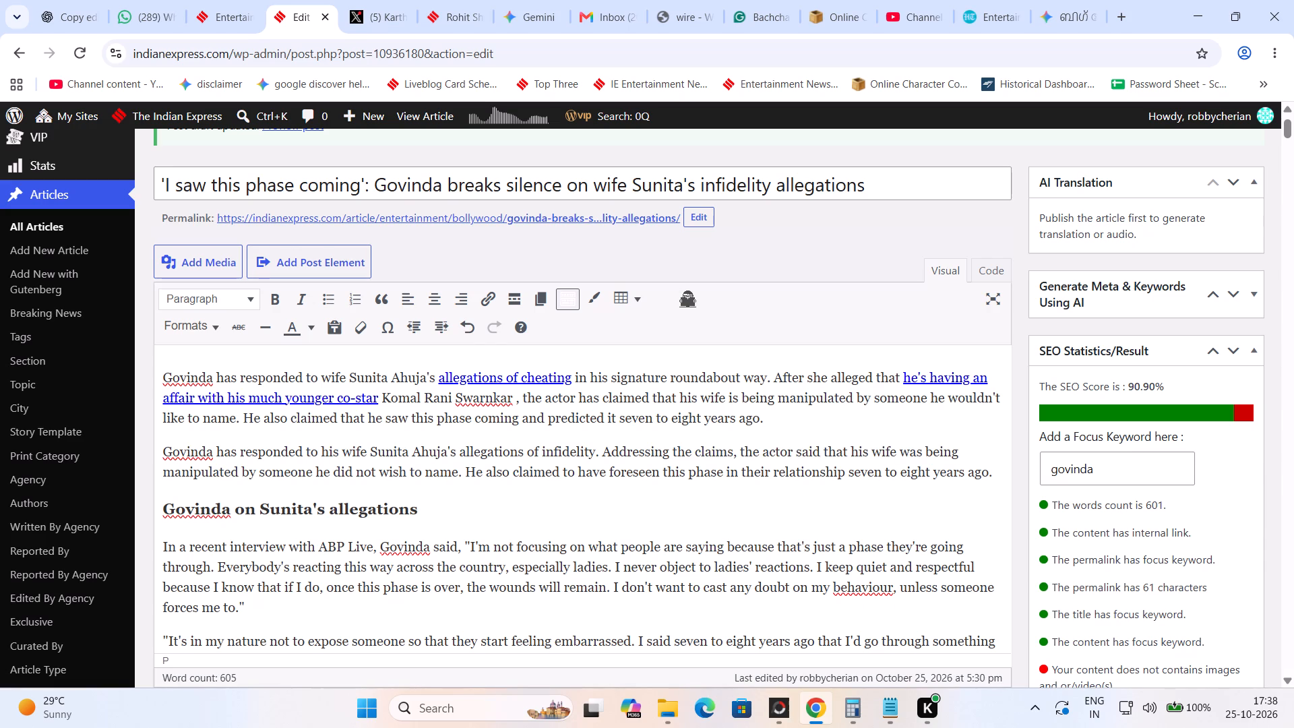
Check the link targets of "allegations of cheating" and "he's having an affair with his much younger co-star" in the original opening paragraph.
{"action": "left_click", "coordinate": [544, 378]}
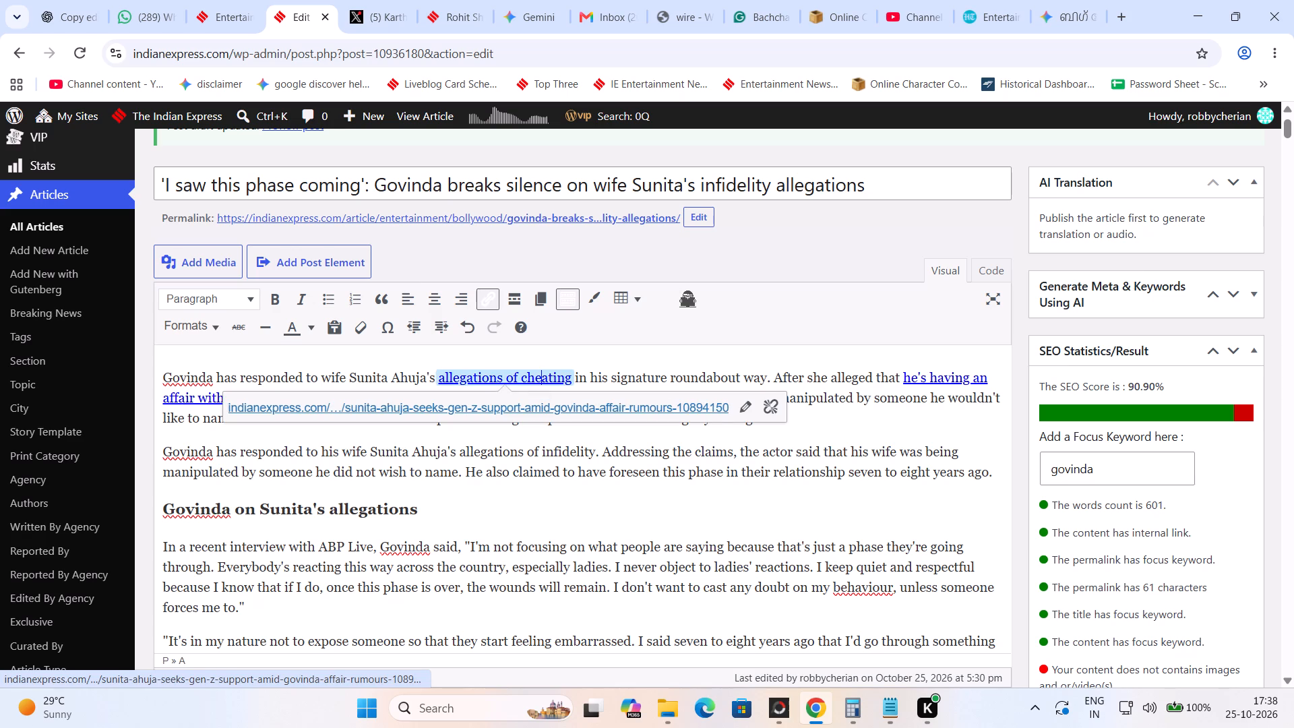
{"action": "left_click", "coordinate": [966, 375]}
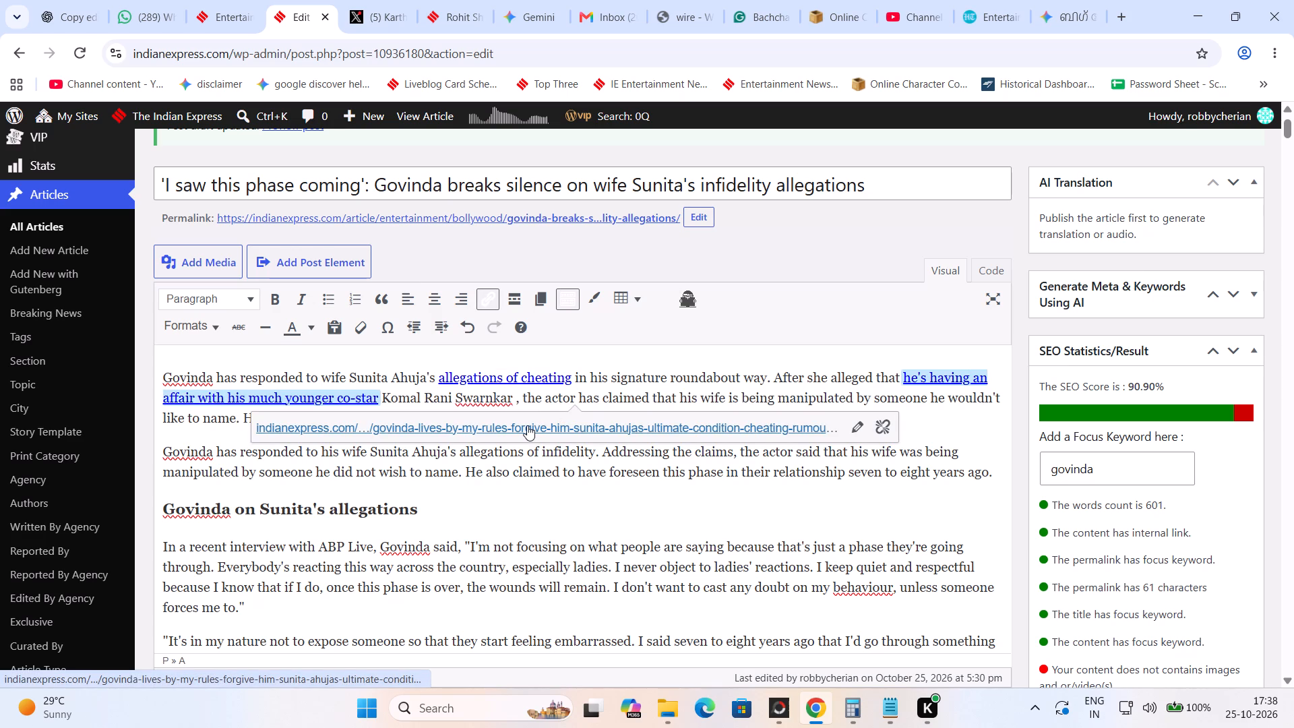
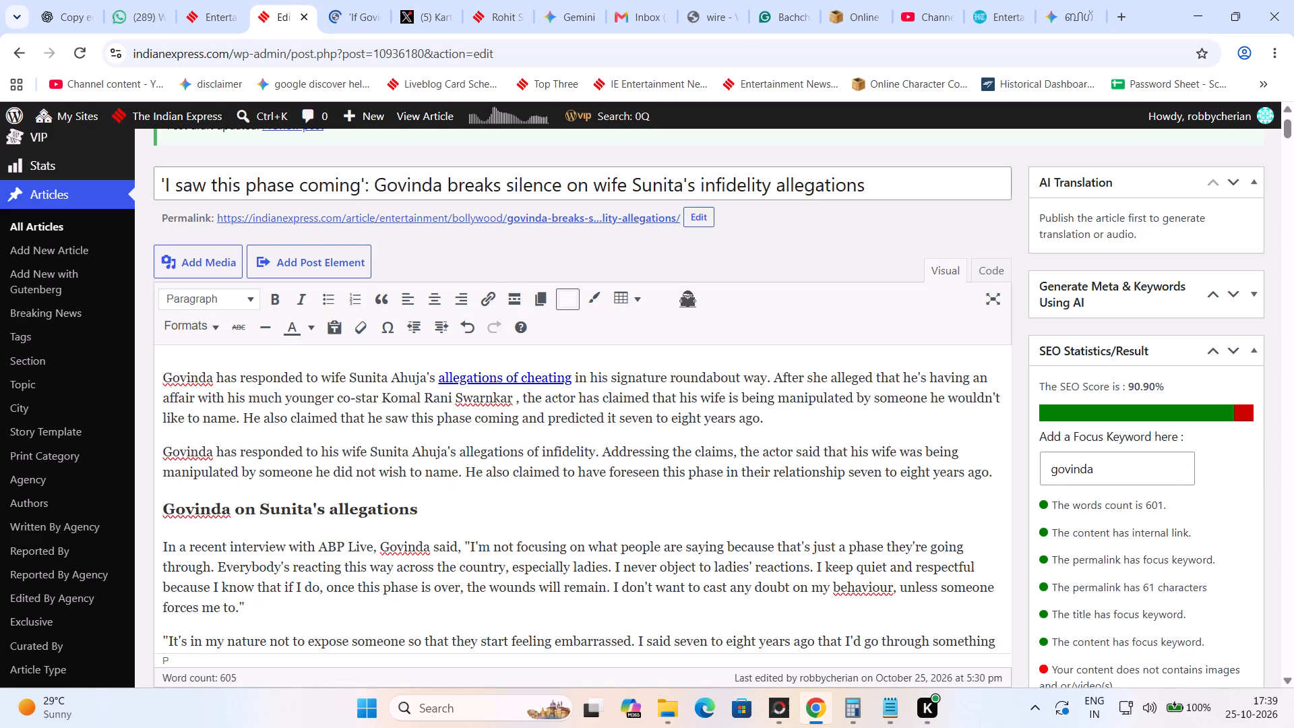
Add "Sunita" after "the actor said that his wife" in the second paragraph.
{"action": "left_click", "coordinate": [543, 377]}
{"action": "left_click", "coordinate": [627, 373]}
{"action": "left_click_drag", "start_coordinate": [851, 450], "coordinate": [890, 452]}
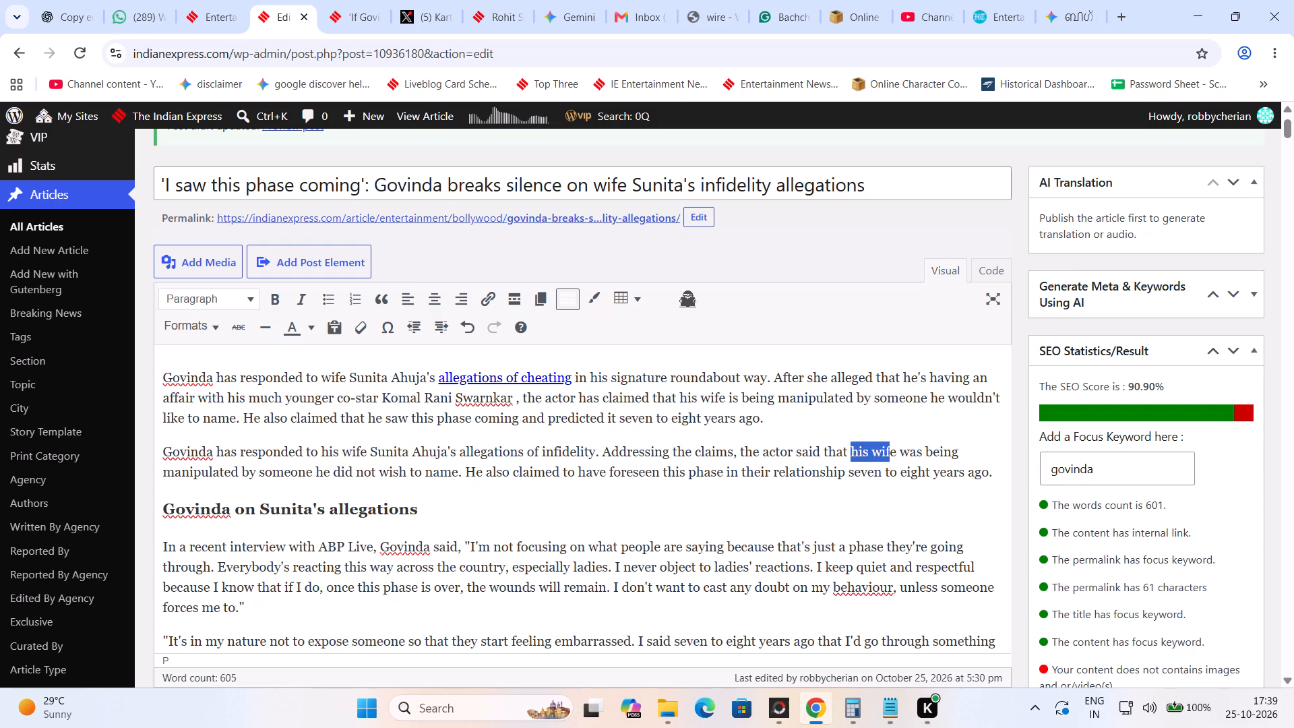
{"action": "left_click_drag", "start_coordinate": [890, 452], "coordinate": [895, 452]}
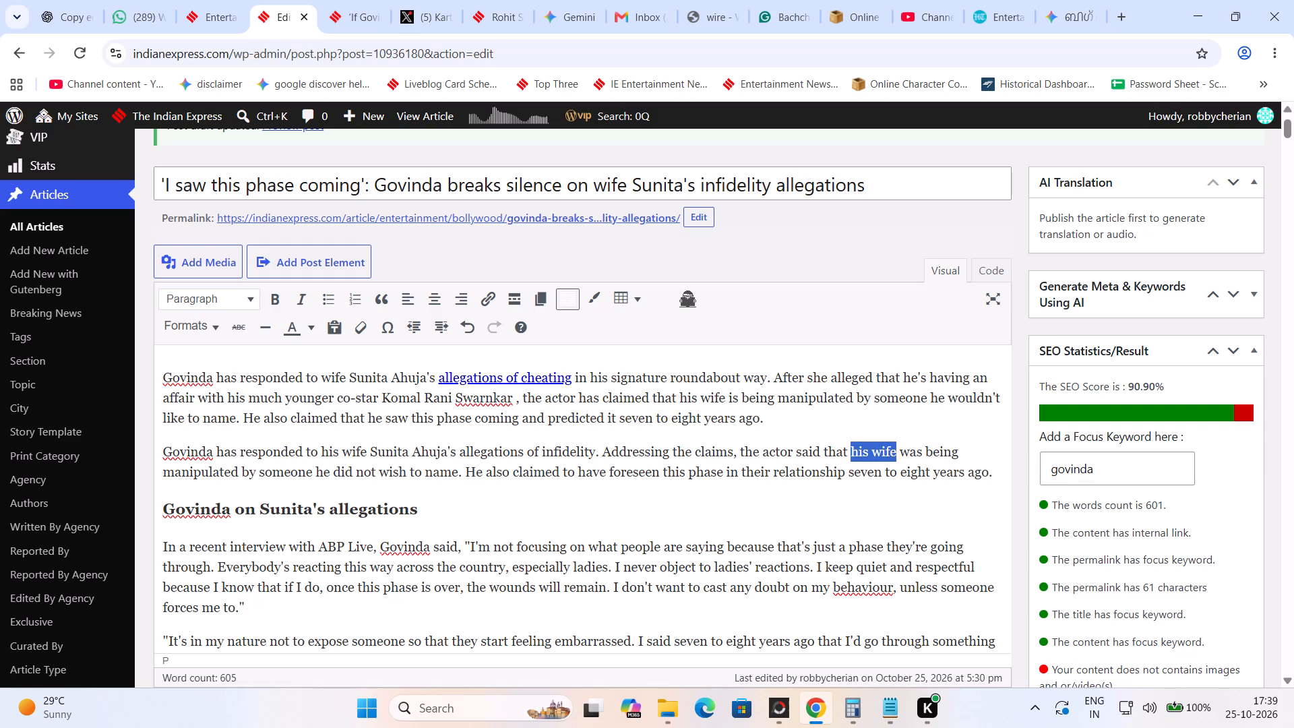
{"action": "left_click", "coordinate": [896, 446]}
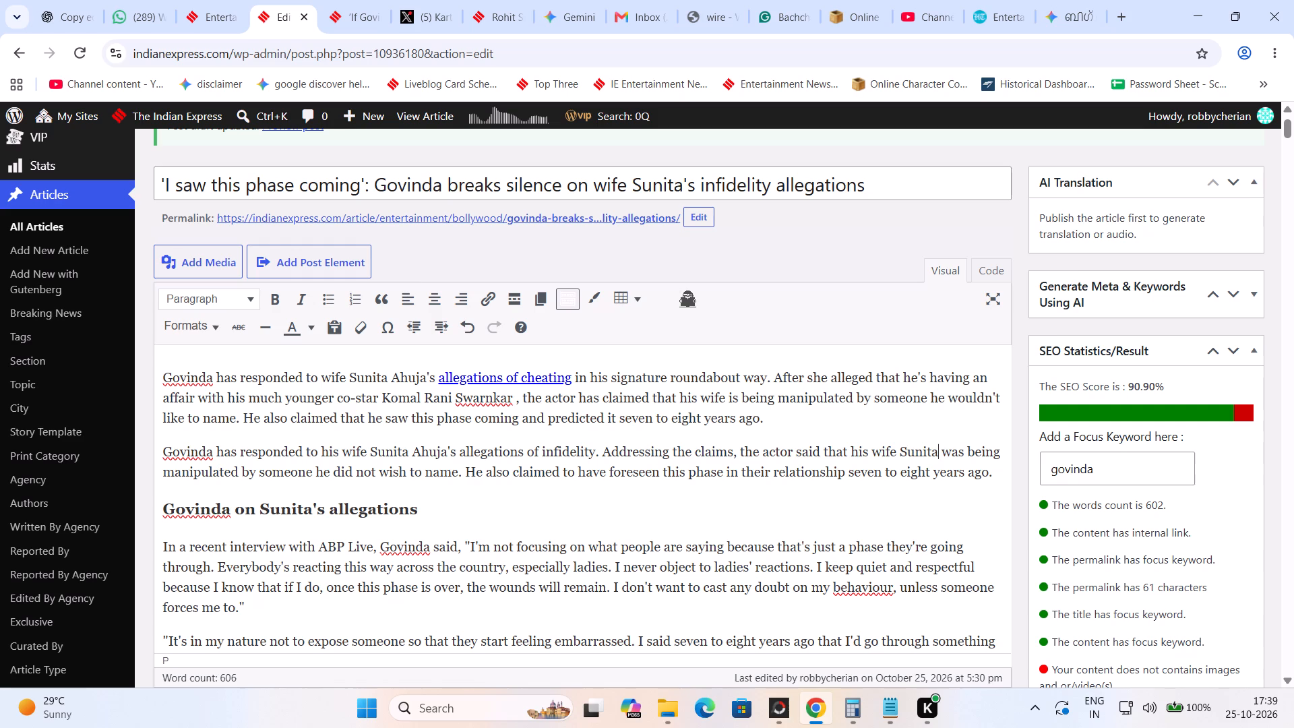
Link "wife Sunita" to the copied article URL about Sunita Ahuja's ultimate condition and cheating rumours, set to open in a new tab.
{"action": "left_click_drag", "start_coordinate": [940, 453], "coordinate": [873, 455]}
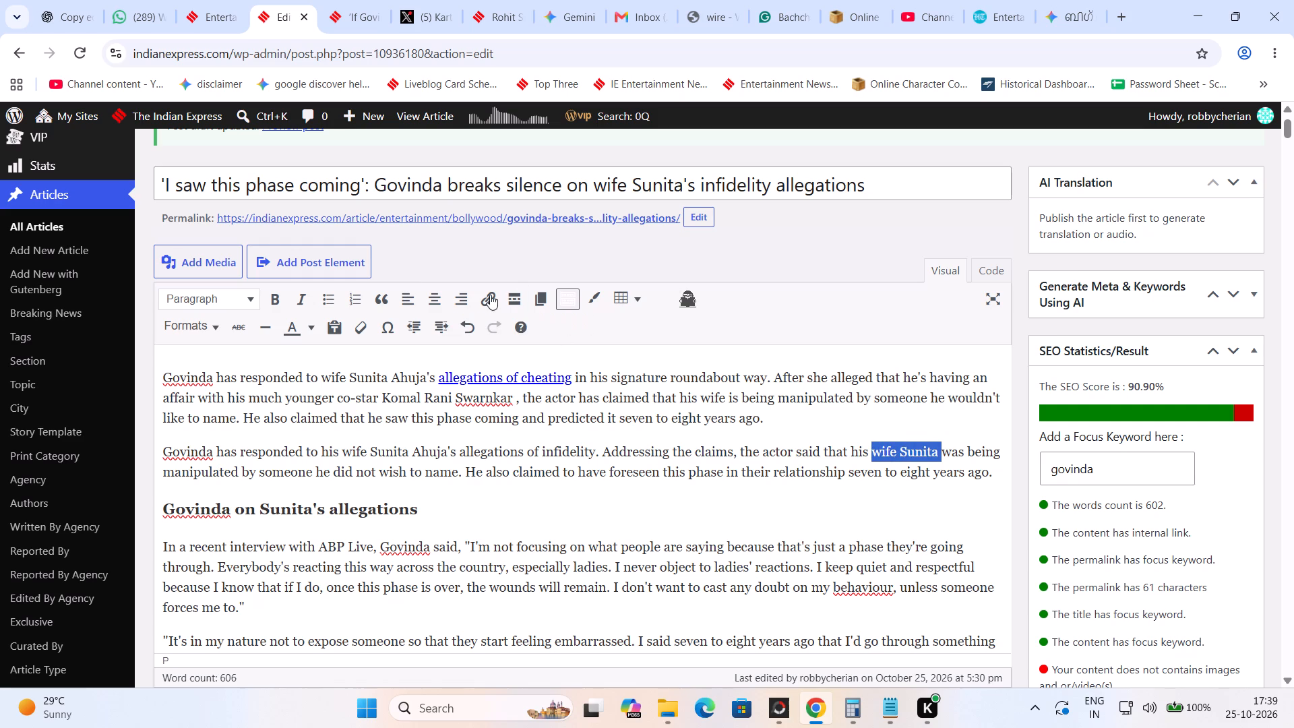
{"action": "left_click", "coordinate": [490, 295]}
{"action": "left_click", "coordinate": [820, 505]}
{"action": "key", "text": "ctrl+v"}
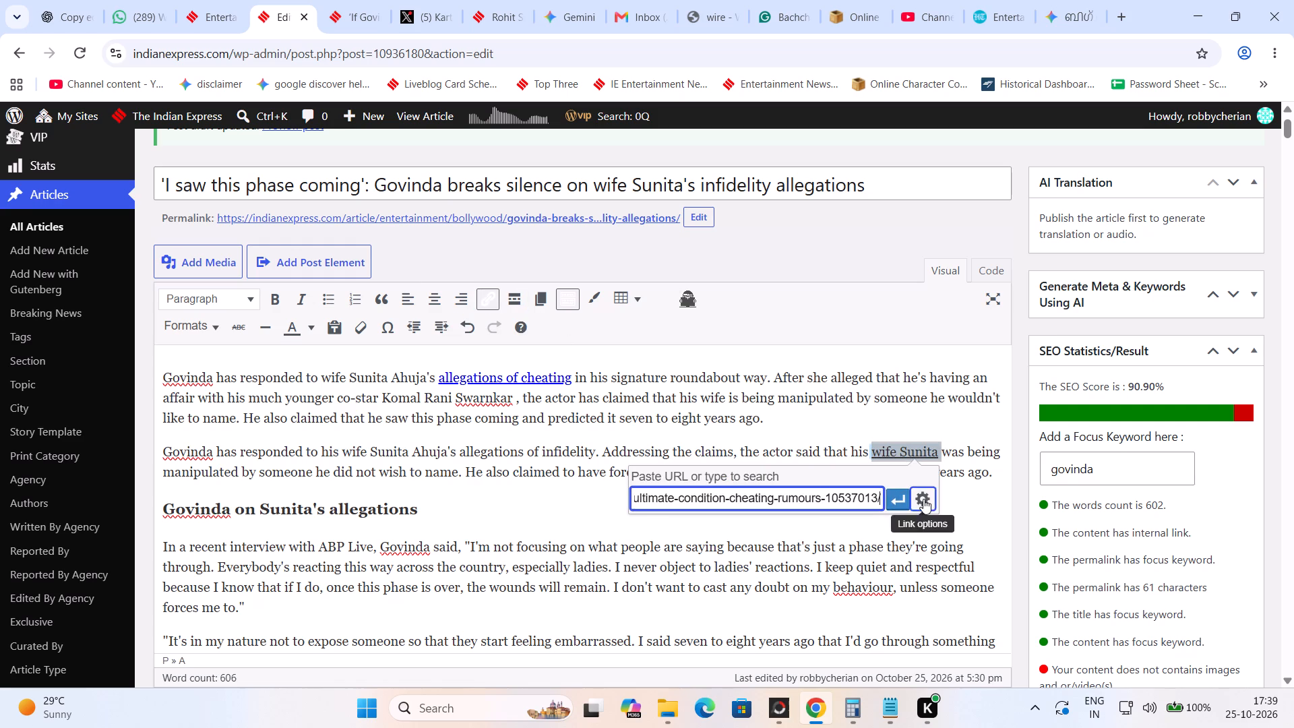
{"action": "left_click", "coordinate": [923, 499]}
{"action": "left_click", "coordinate": [572, 253]}
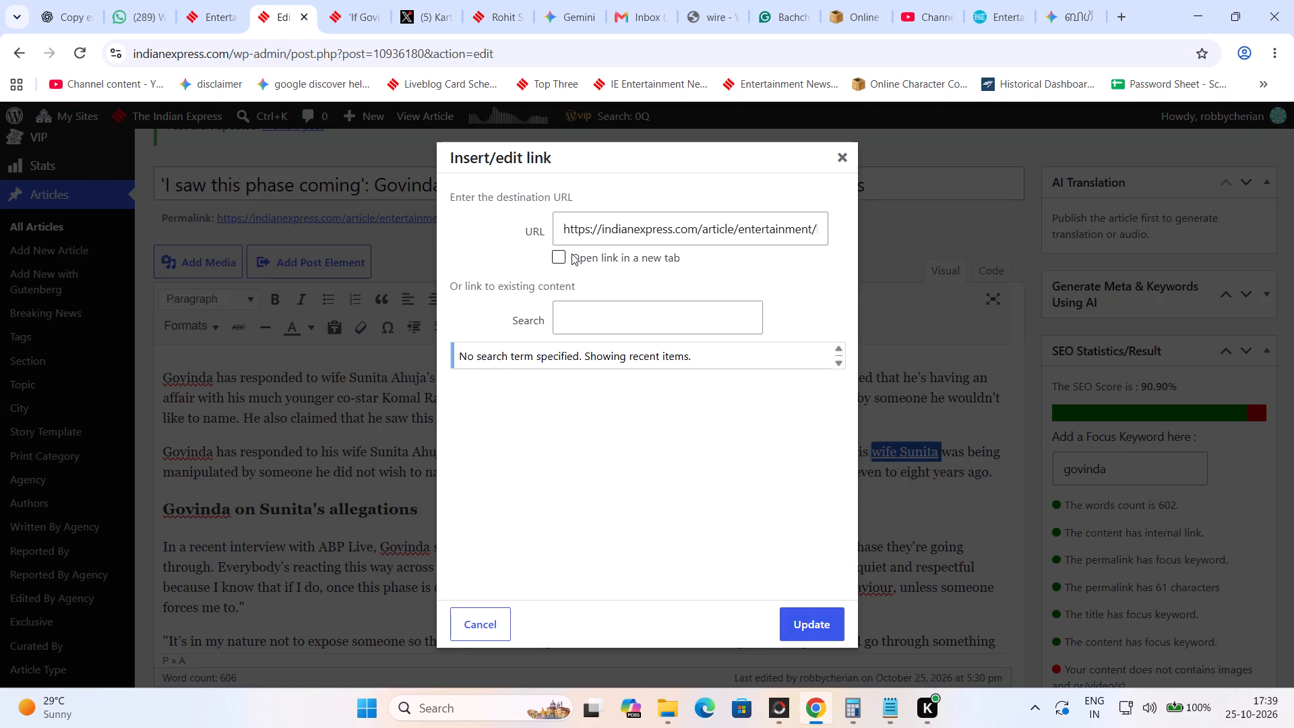
{"action": "left_click", "coordinate": [572, 253]}
{"action": "left_click", "coordinate": [572, 253]}
{"action": "left_click", "coordinate": [825, 621]}
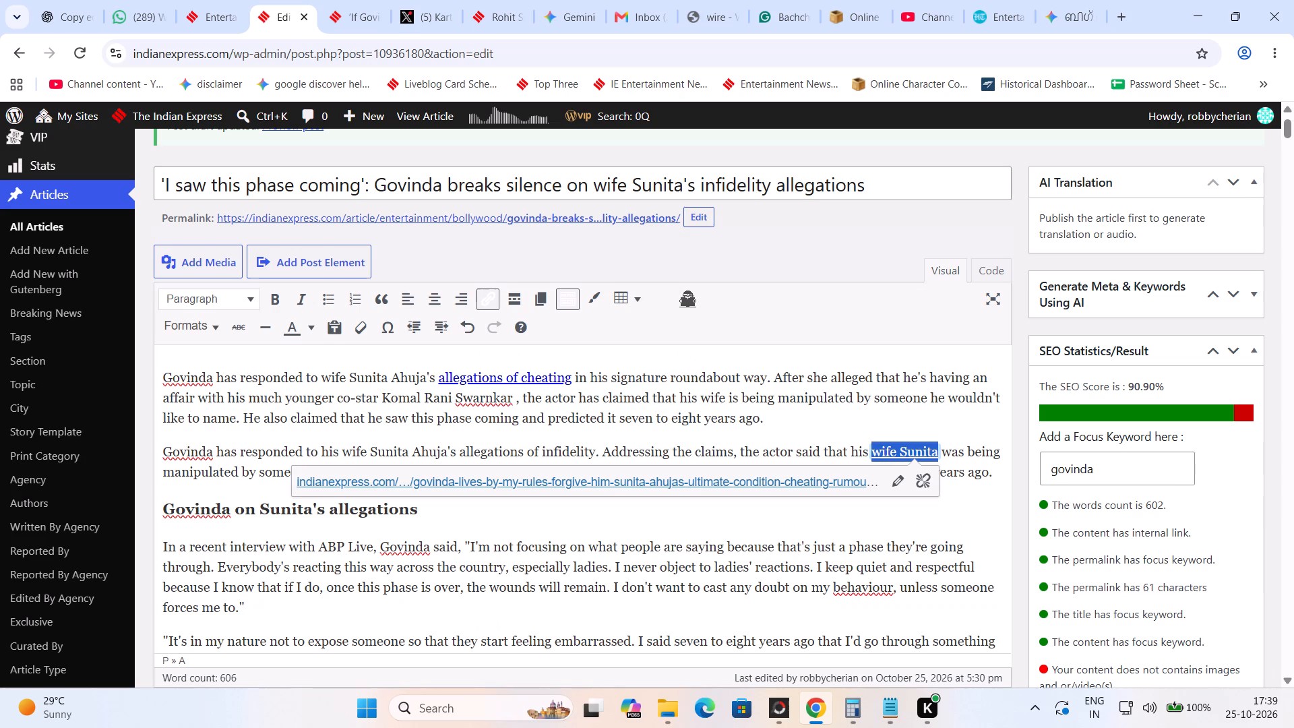
Open the "allegations of cheating" link from the original opening paragraph and copy its article URL.
{"action": "left_click", "coordinate": [464, 386]}
{"action": "left_click", "coordinate": [466, 404]}
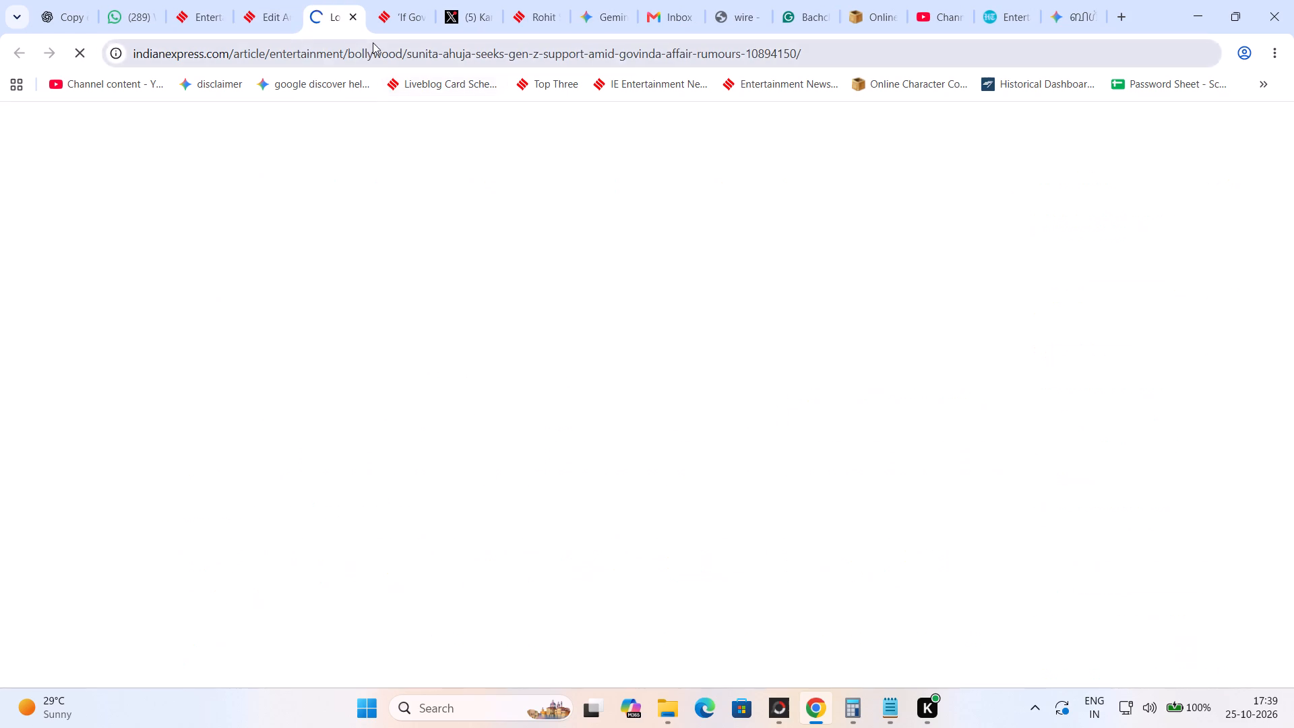
{"action": "left_click", "coordinate": [373, 42]}
{"action": "key", "text": "ctrl+c"}
Back in the draft, delete the original opening paragraph so the rewritten paragraph comes first.
{"action": "left_click", "coordinate": [251, 0]}
{"action": "left_click", "coordinate": [780, 415]}
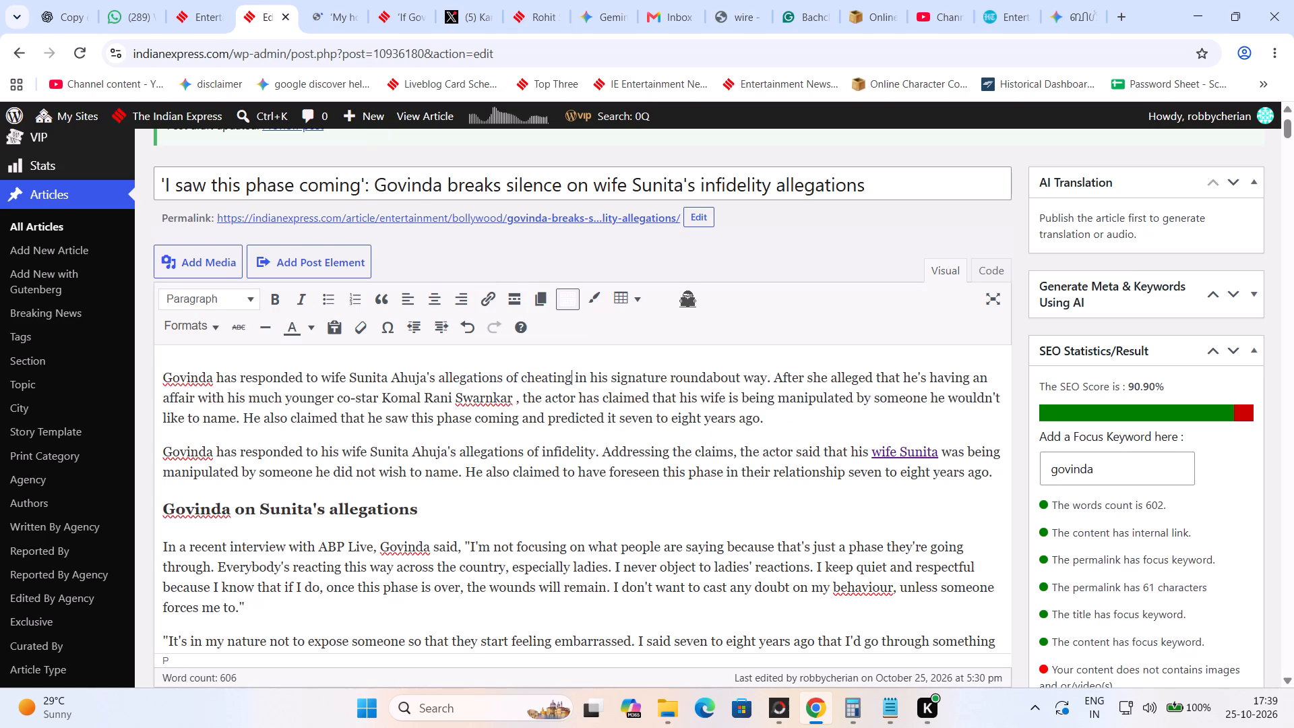
{"action": "triple_click", "coordinate": [640, 415]}
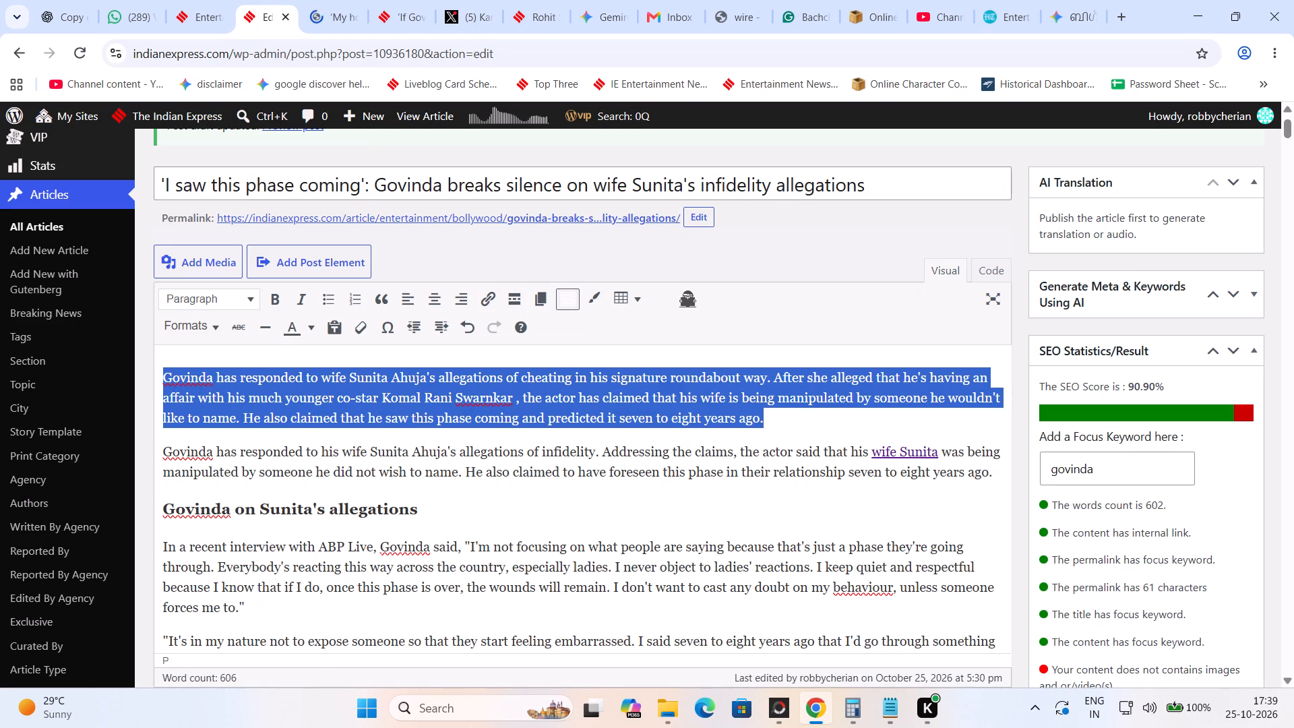
{"action": "key", "text": "Delete"}
{"action": "key", "text": "Delete"}
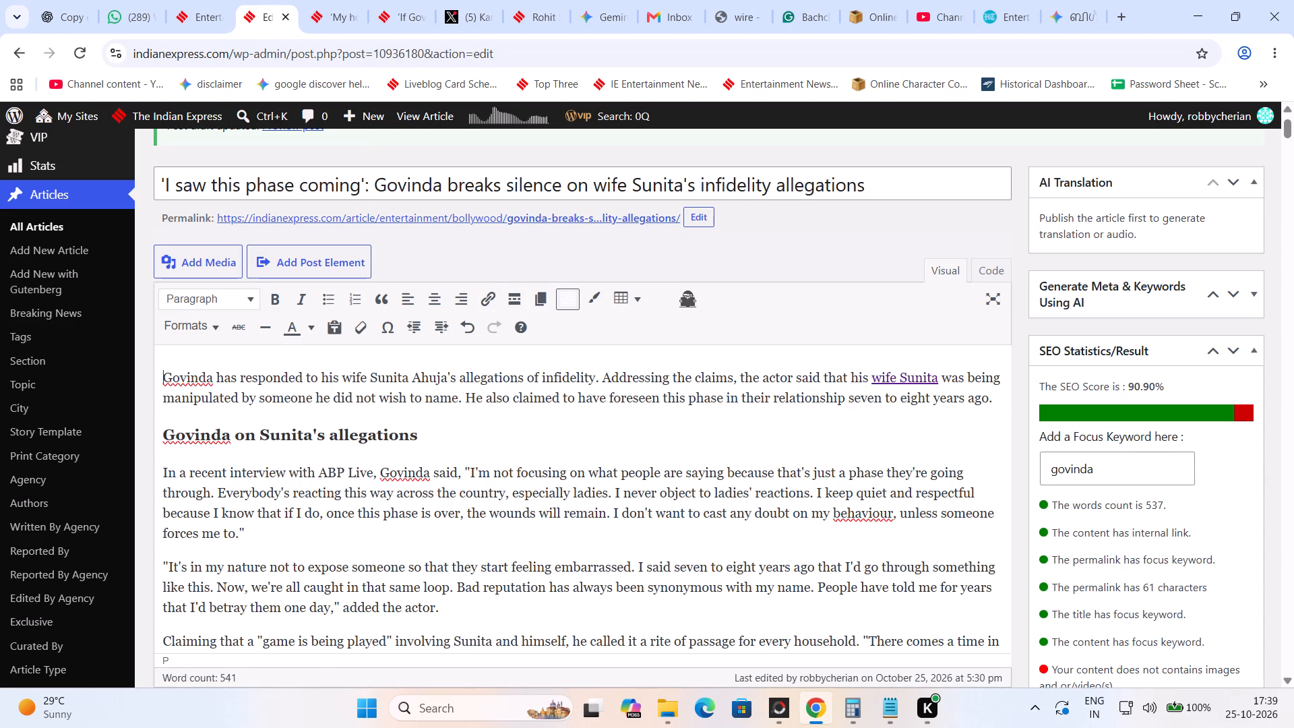
Link "allegations of infidelity" in the opening paragraph to the copied Gen-Z support article URL, set to open in a new tab.
{"action": "left_click", "coordinate": [542, 379]}
{"action": "left_click_drag", "start_coordinate": [594, 374], "coordinate": [490, 376]}
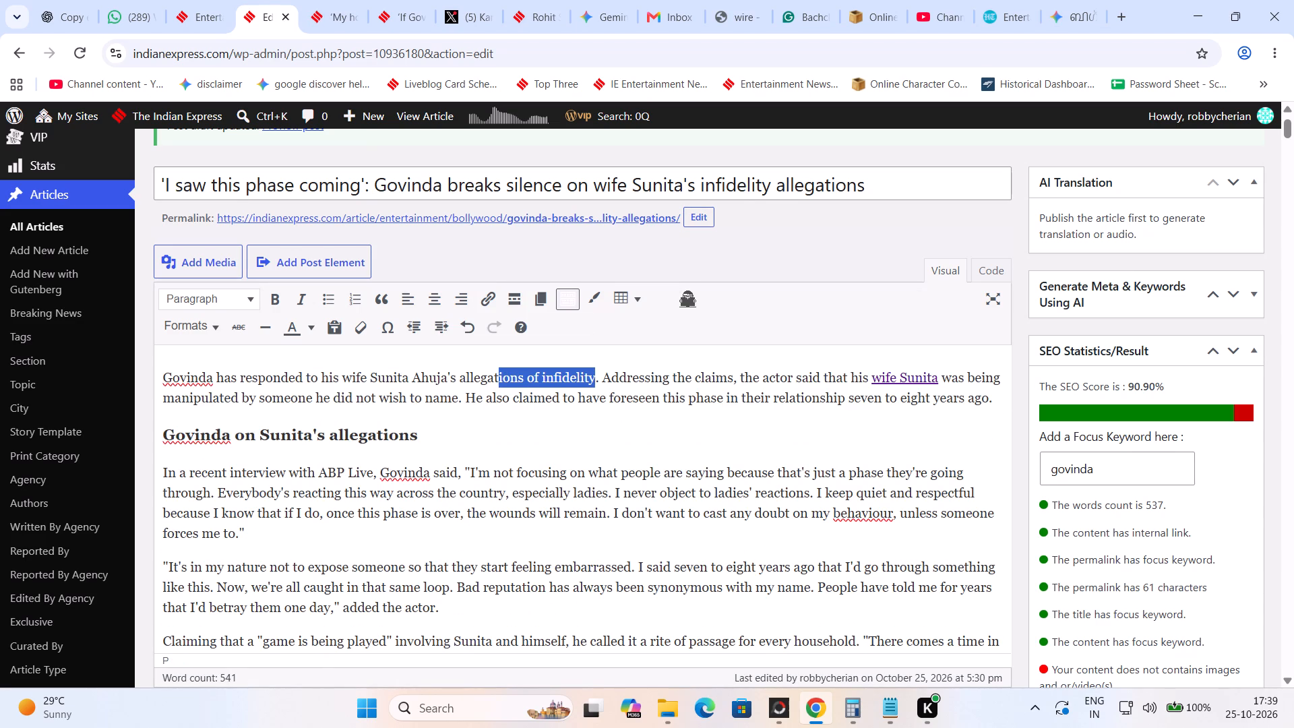
{"action": "left_click_drag", "start_coordinate": [490, 376], "coordinate": [461, 382]}
{"action": "left_click", "coordinate": [479, 296]}
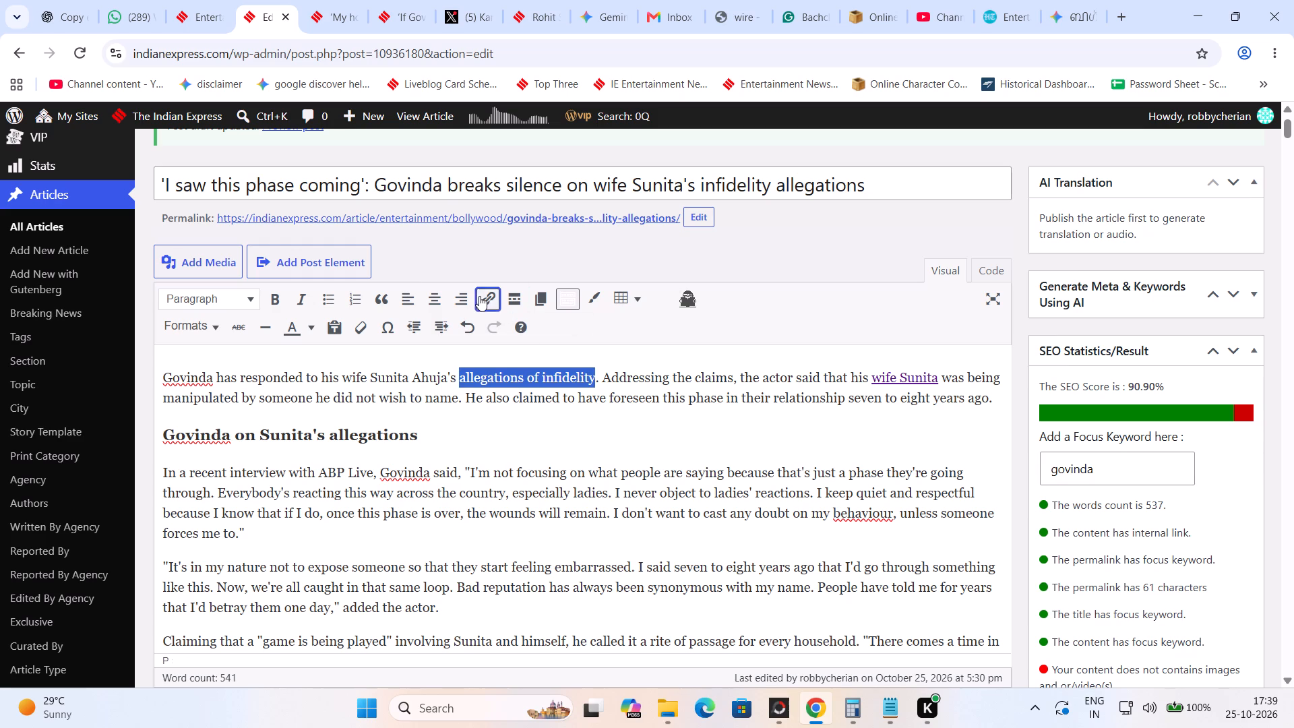
{"action": "left_click", "coordinate": [562, 425]}
{"action": "key", "text": "ctrl+v"}
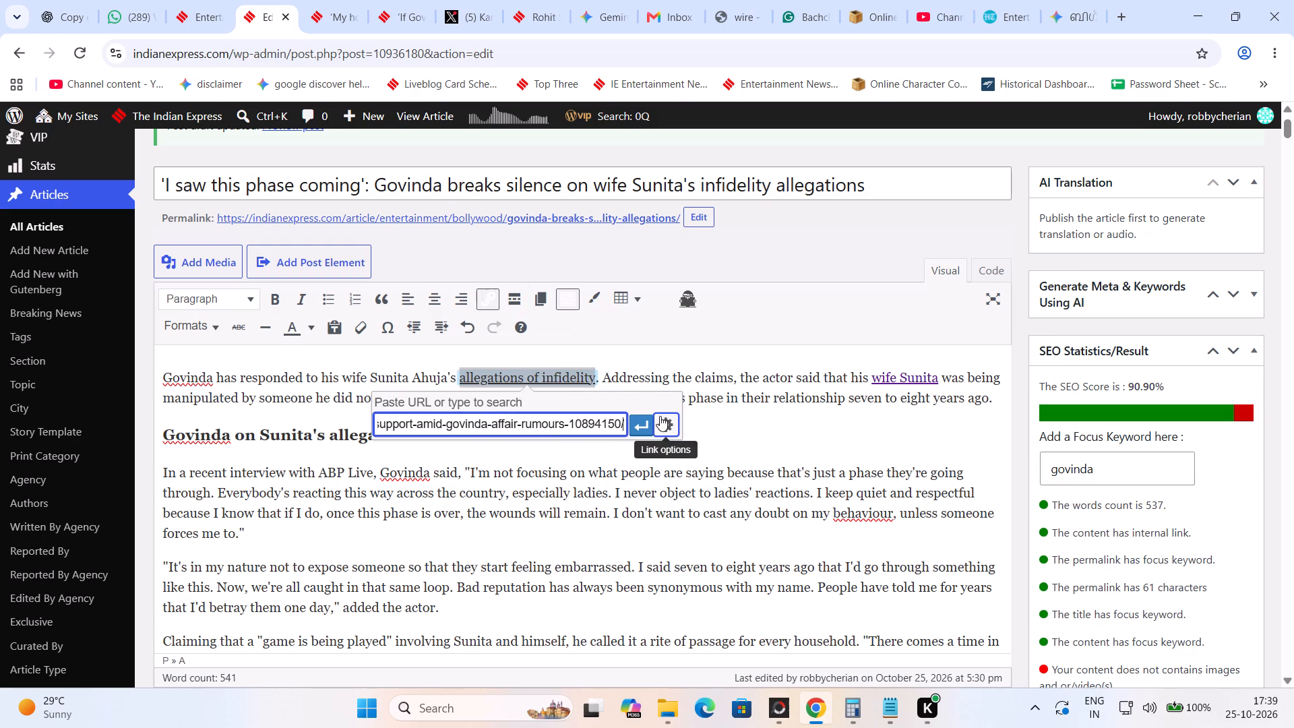
{"action": "left_click", "coordinate": [660, 416]}
{"action": "left_click", "coordinate": [595, 294]}
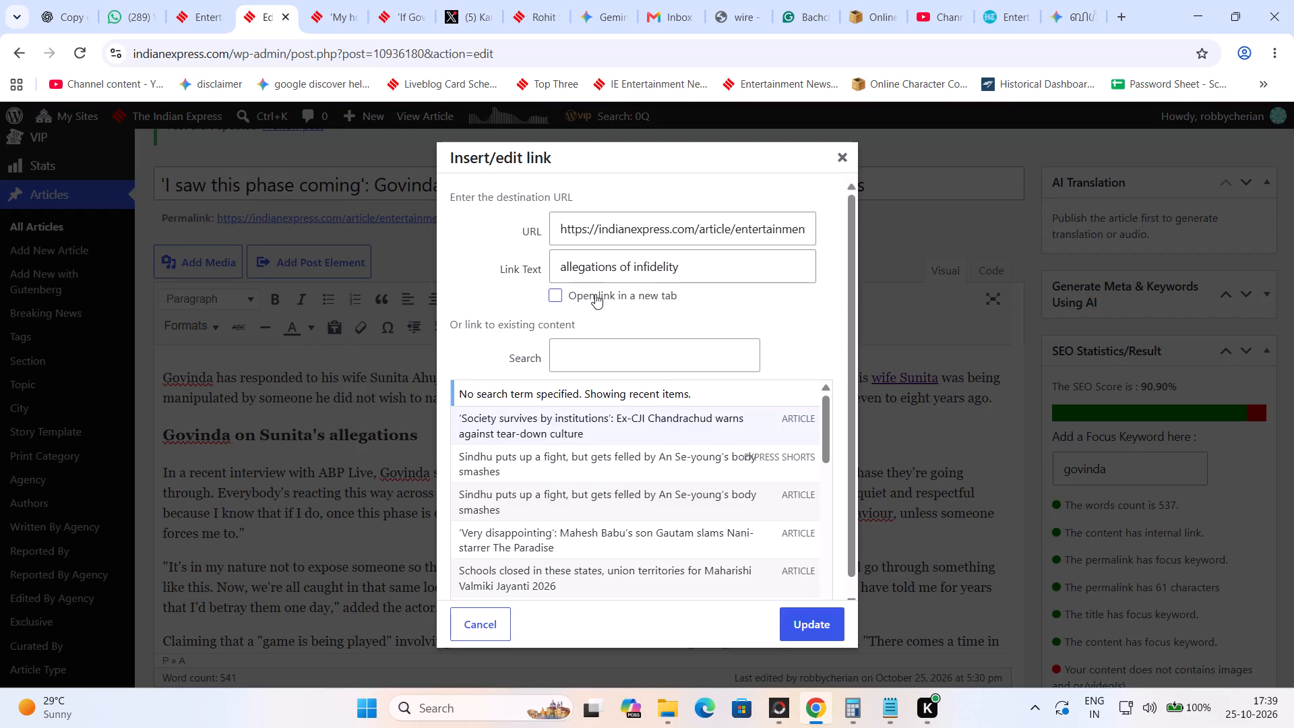
{"action": "left_click", "coordinate": [595, 294]}
{"action": "left_click", "coordinate": [595, 294]}
{"action": "left_click", "coordinate": [807, 628]}
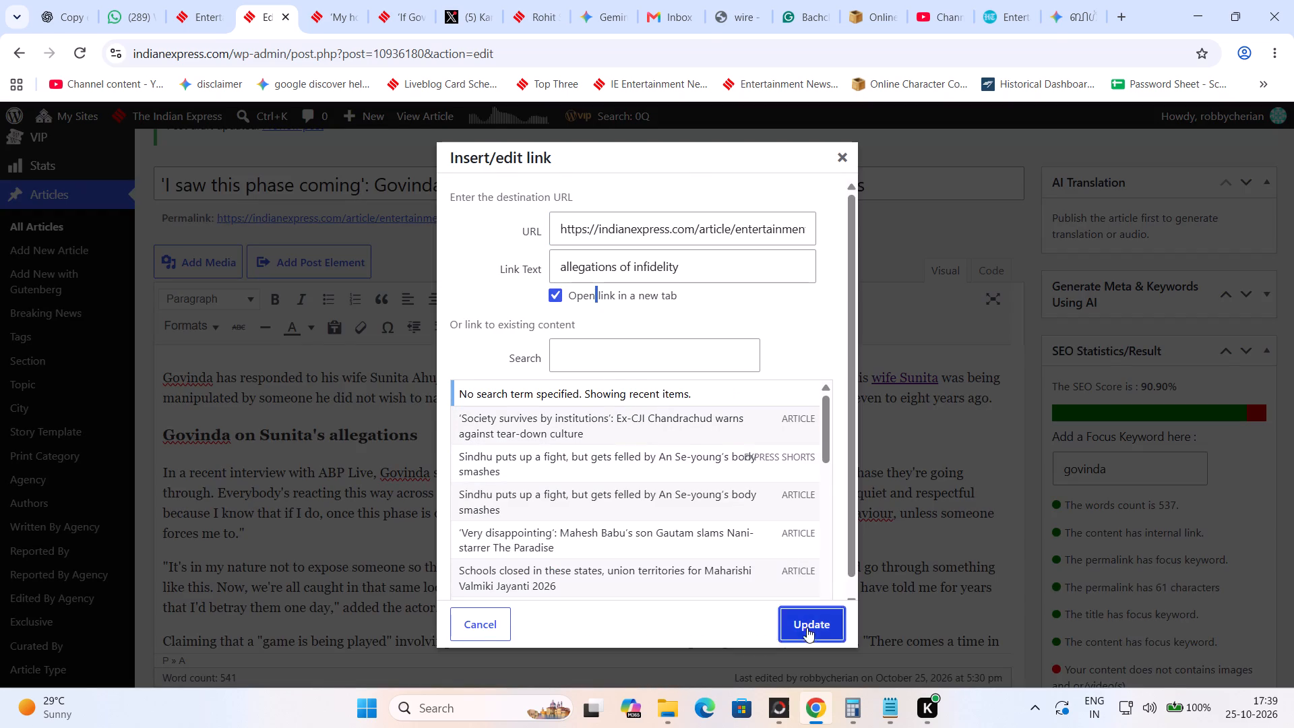
{"action": "left_click", "coordinate": [631, 545]}
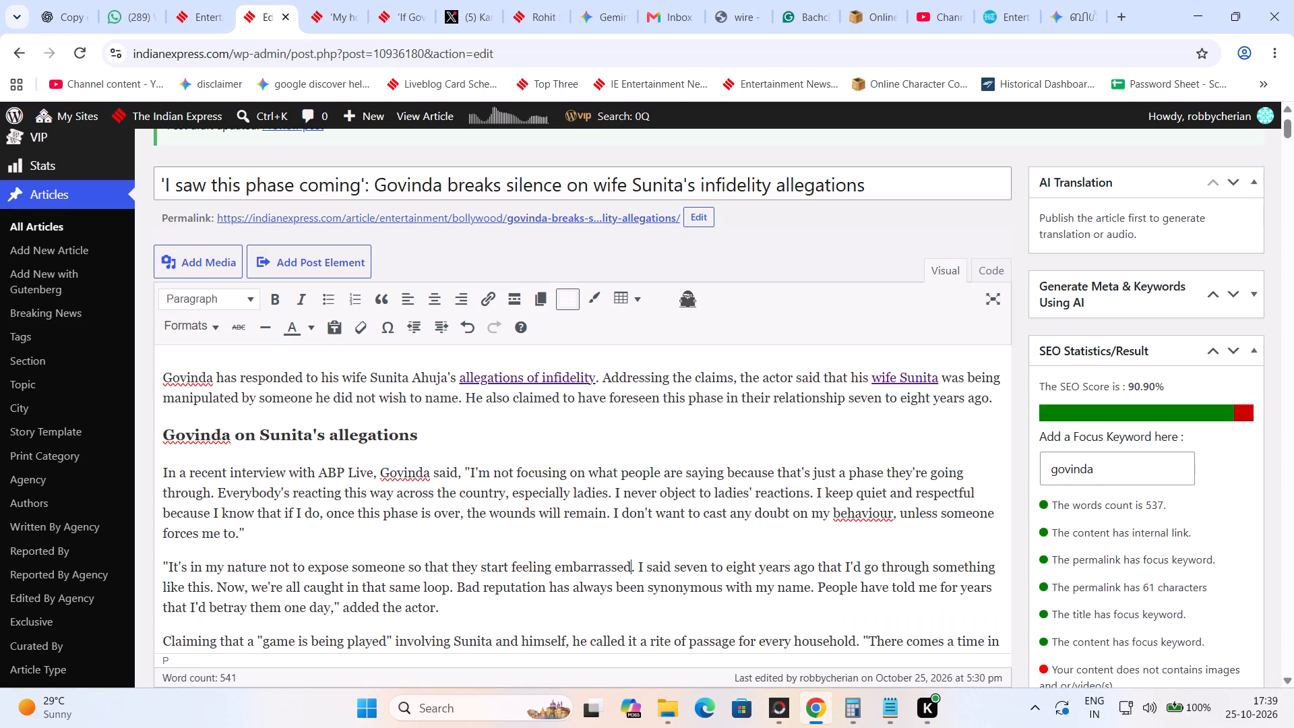
Replace the excerpt with the opening paragraph's text from "Addressing the claims" to "seven to eight years ago.".
{"action": "scroll", "coordinate": [631, 545], "scroll_direction": "down", "scroll_amount": 9}
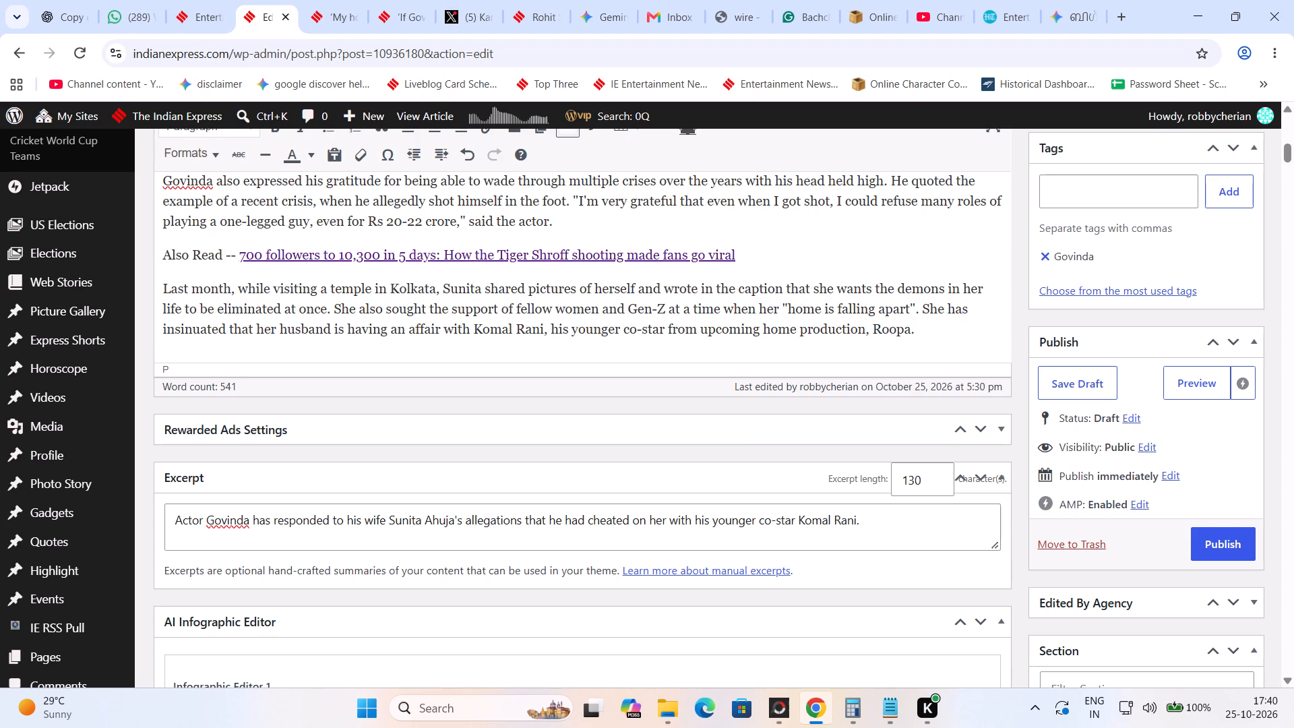
{"action": "scroll", "coordinate": [584, 361], "scroll_direction": "up", "scroll_amount": 15}
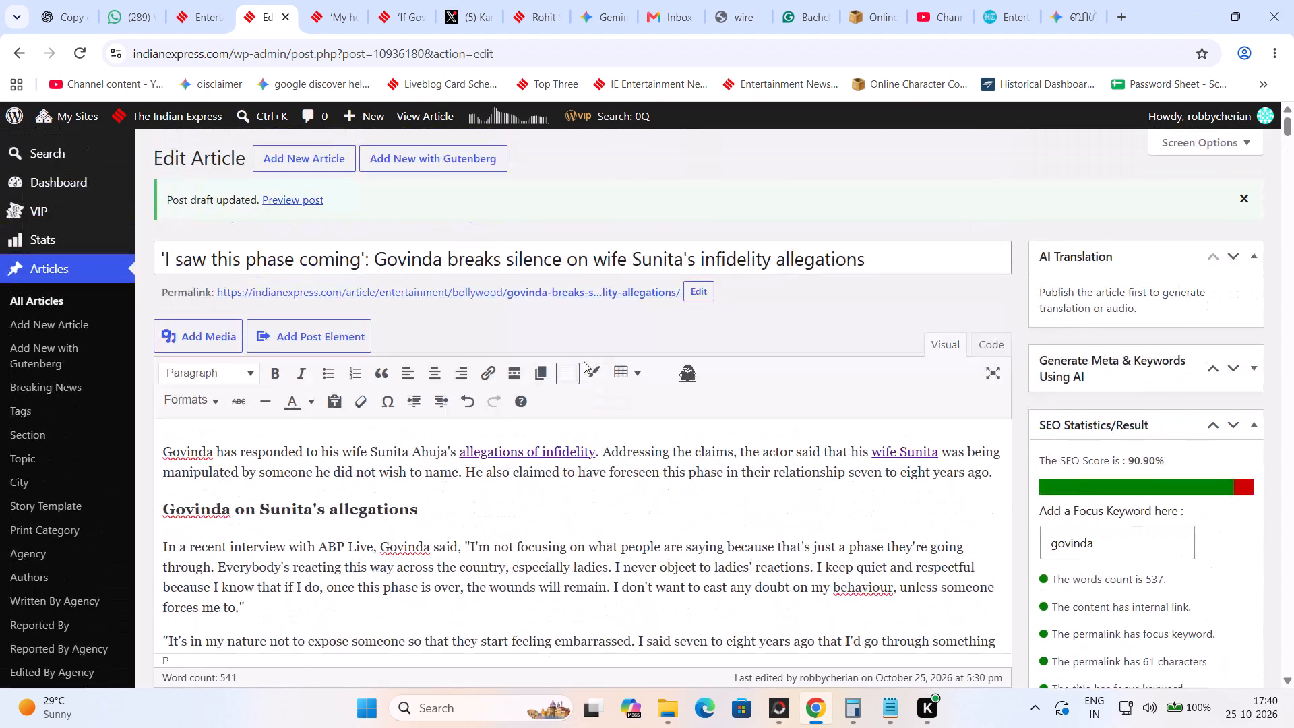
{"action": "scroll", "coordinate": [584, 361], "scroll_direction": "down", "scroll_amount": 3}
{"action": "scroll", "coordinate": [584, 361], "scroll_direction": "up", "scroll_amount": 2}
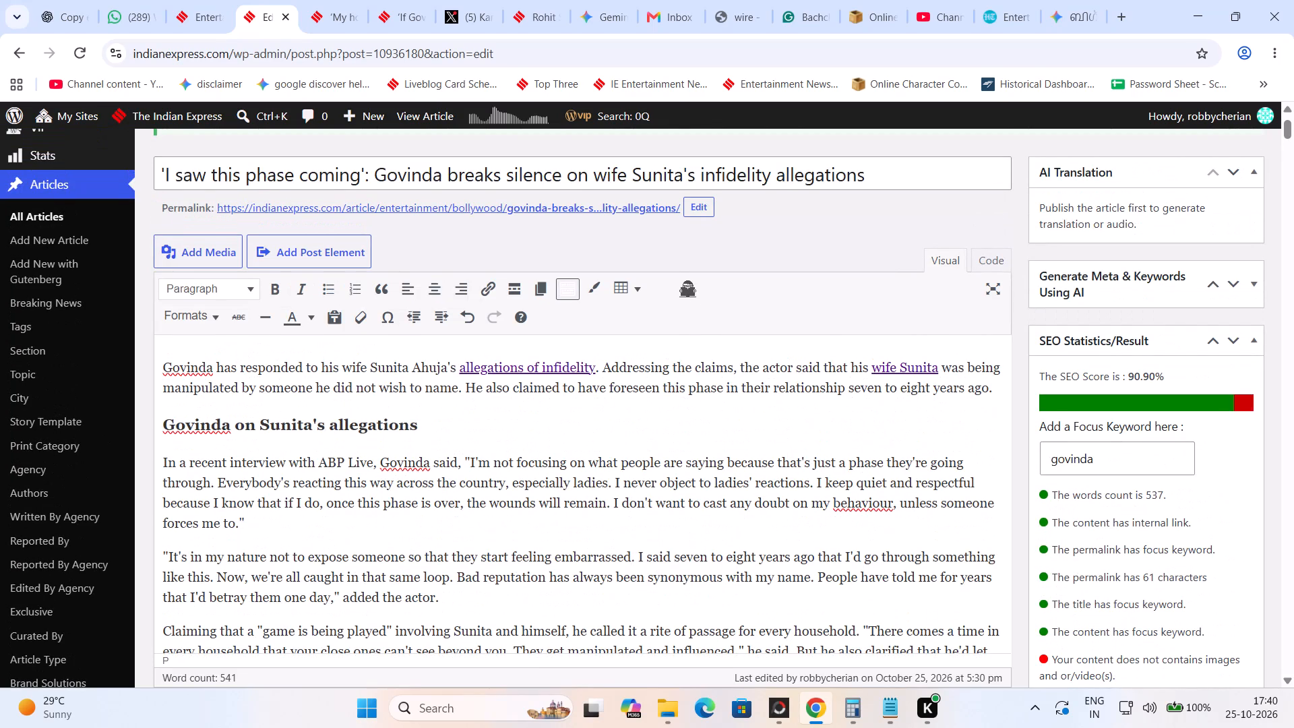
{"action": "left_click_drag", "start_coordinate": [603, 361], "coordinate": [993, 386]}
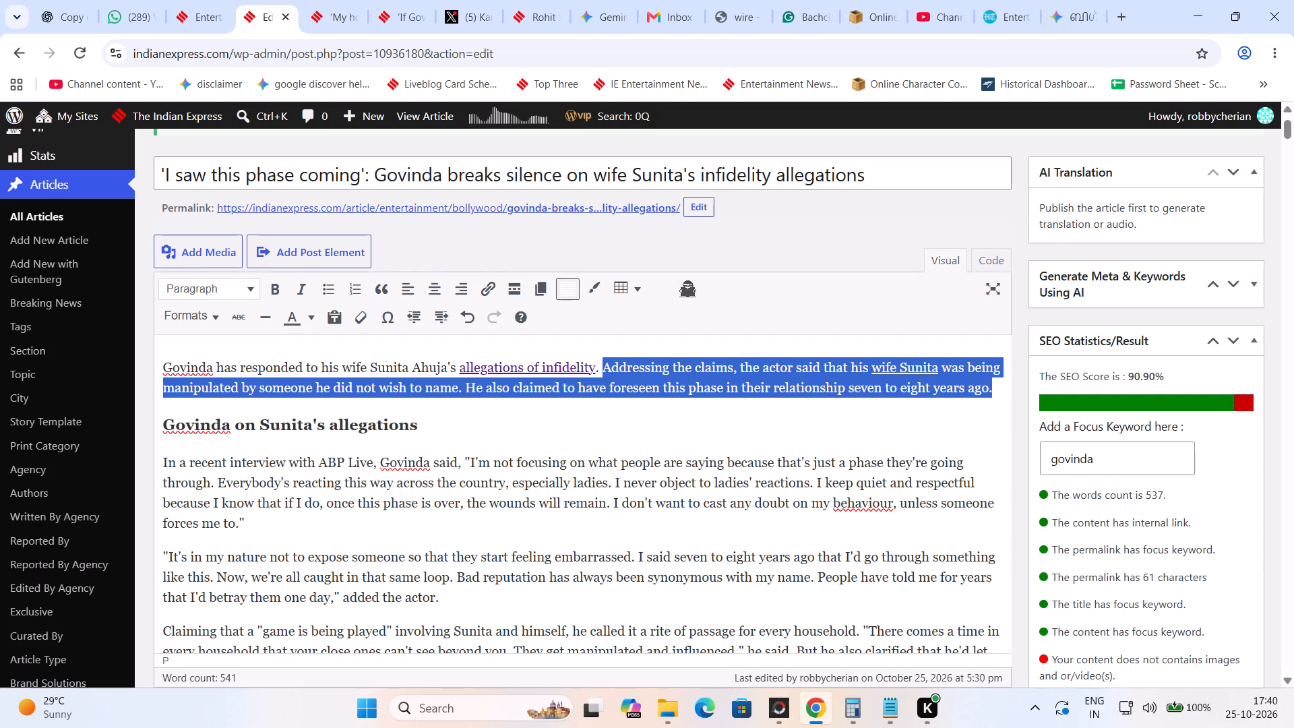
{"action": "key", "text": "ctrl+c"}
{"action": "scroll", "coordinate": [613, 392], "scroll_direction": "down", "scroll_amount": 12}
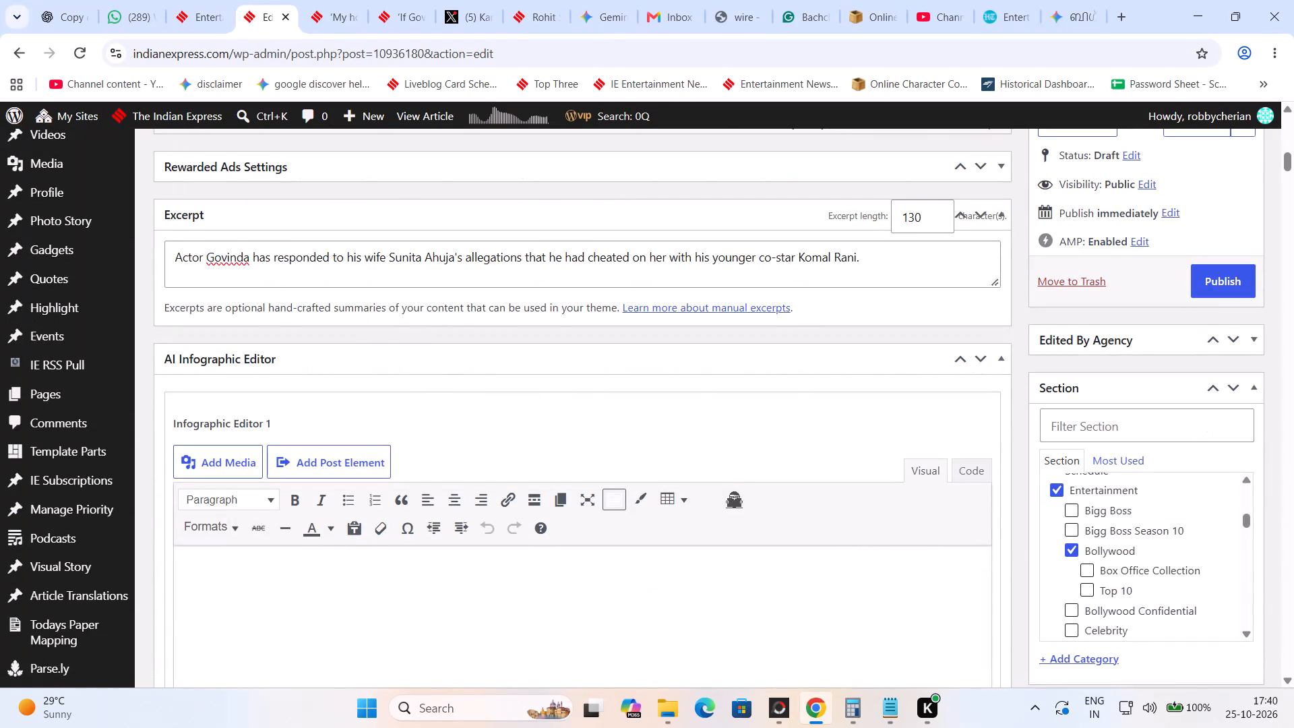
{"action": "triple_click", "coordinate": [308, 269]}
{"action": "key", "text": "ctrl+v"}
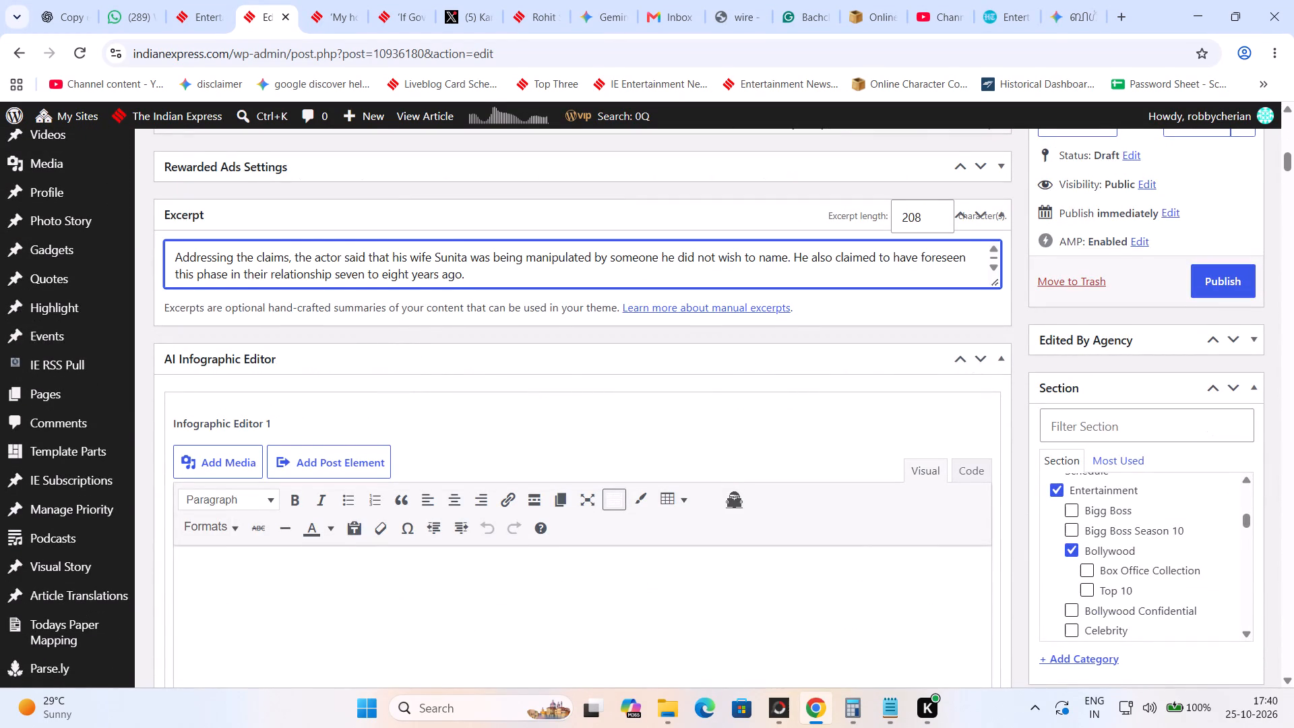
In the excerpt, replace "the claims" with "his wife Sunita Ahuja's allegations of infidelity" copied from the opening paragraph.
{"action": "scroll", "coordinate": [684, 255], "scroll_direction": "up", "scroll_amount": 16}
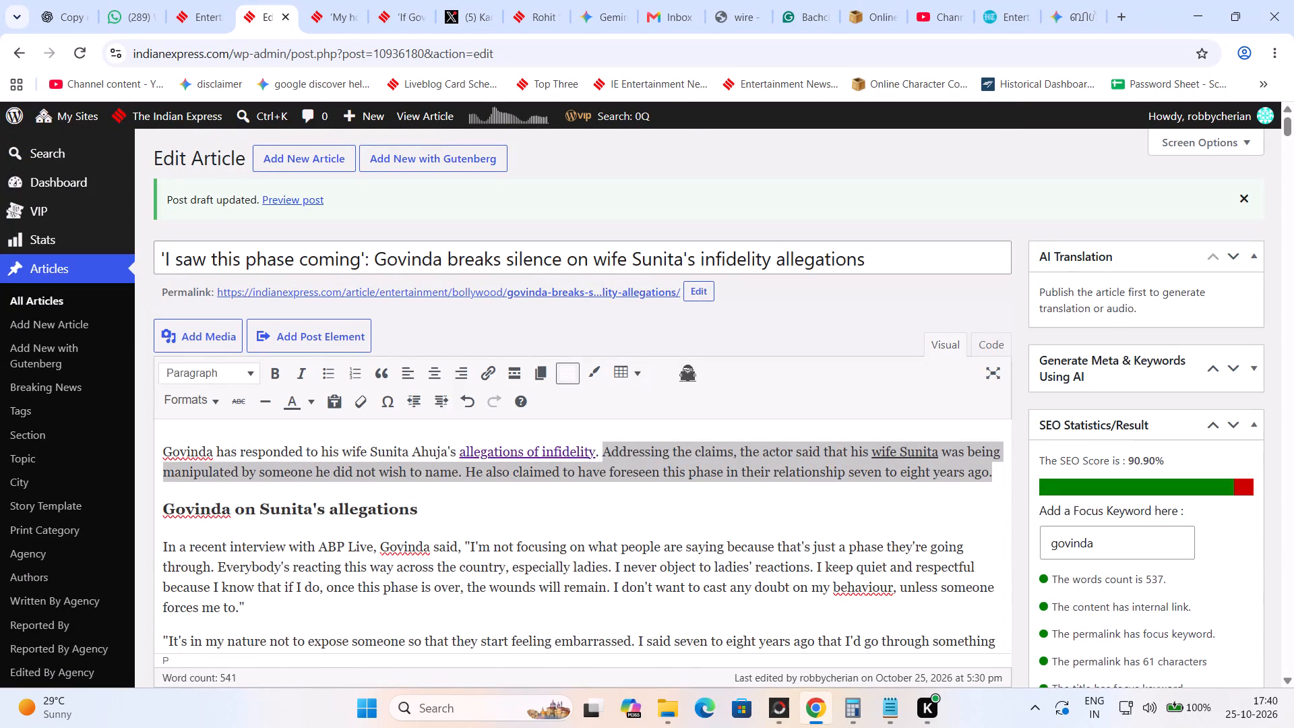
{"action": "left_click_drag", "start_coordinate": [592, 453], "coordinate": [445, 442]}
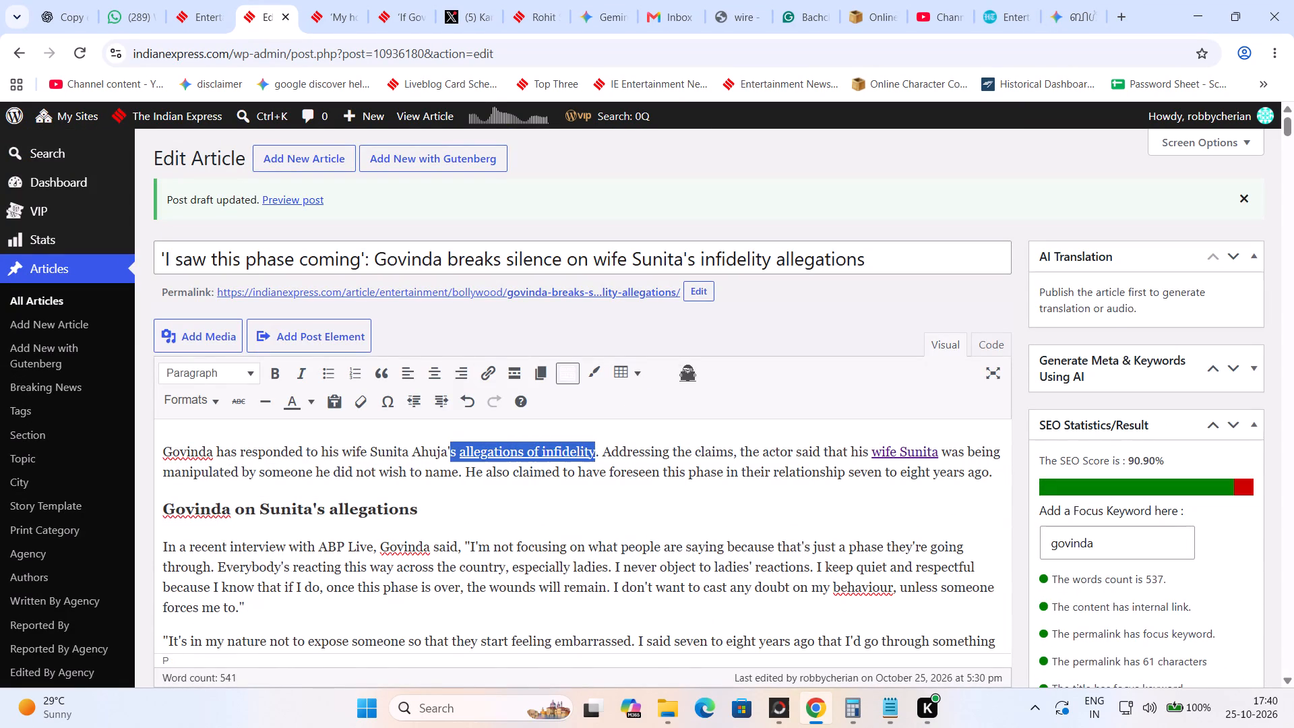
{"action": "left_click_drag", "start_coordinate": [445, 442], "coordinate": [322, 440]}
{"action": "key", "text": "ctrl+c"}
{"action": "scroll", "coordinate": [352, 494], "scroll_direction": "down", "scroll_amount": 3}
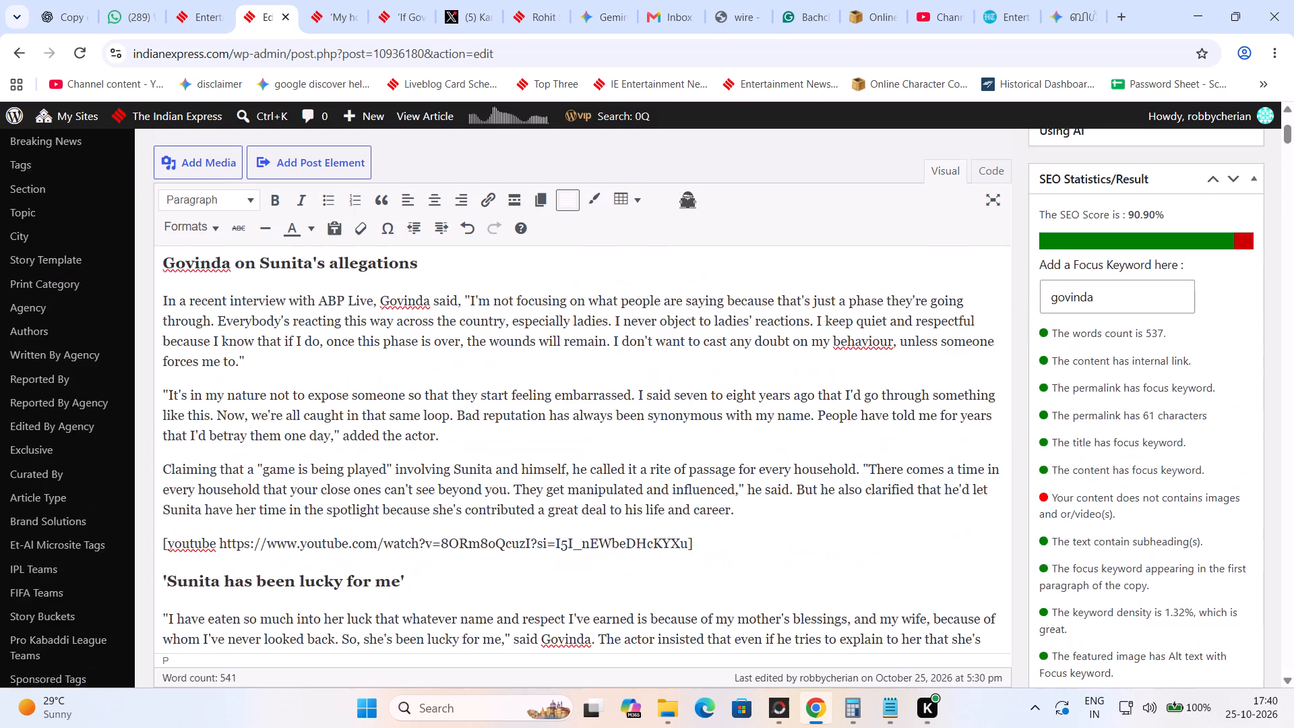
{"action": "scroll", "coordinate": [352, 495], "scroll_direction": "down", "scroll_amount": 7}
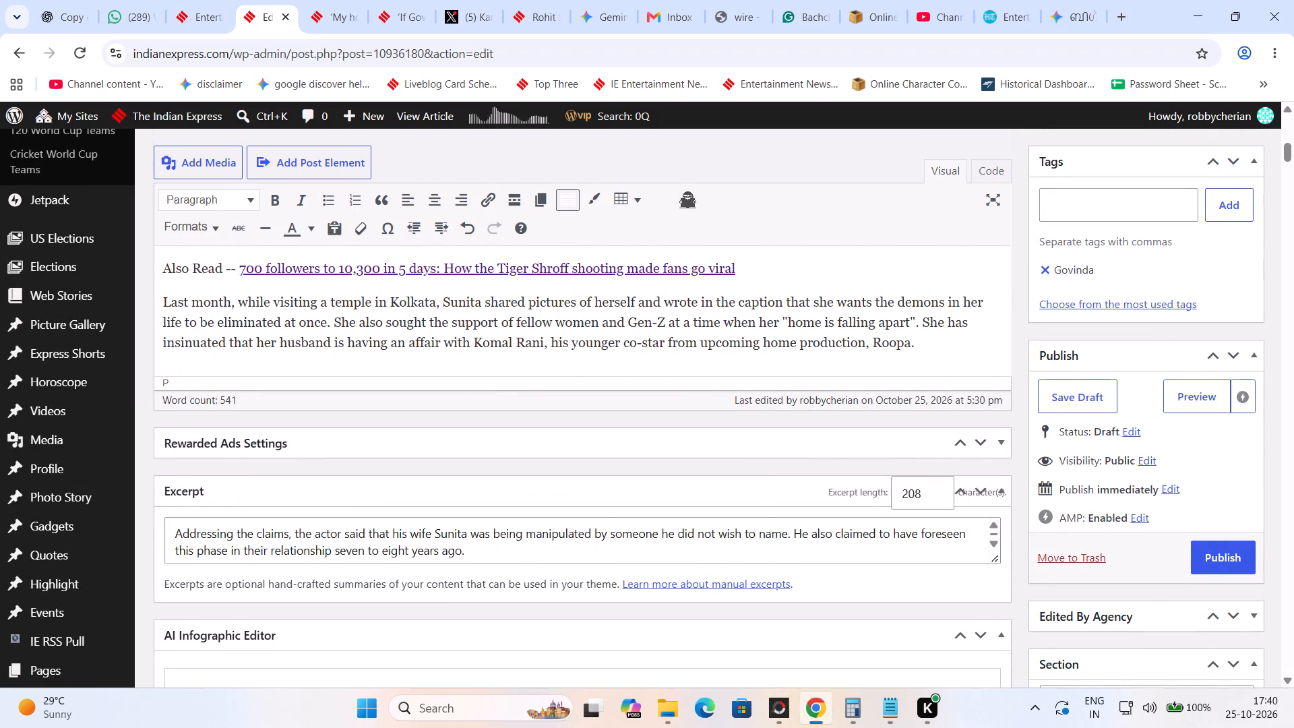
{"action": "left_click_drag", "start_coordinate": [234, 507], "coordinate": [287, 504]}
{"action": "key", "text": "space"}
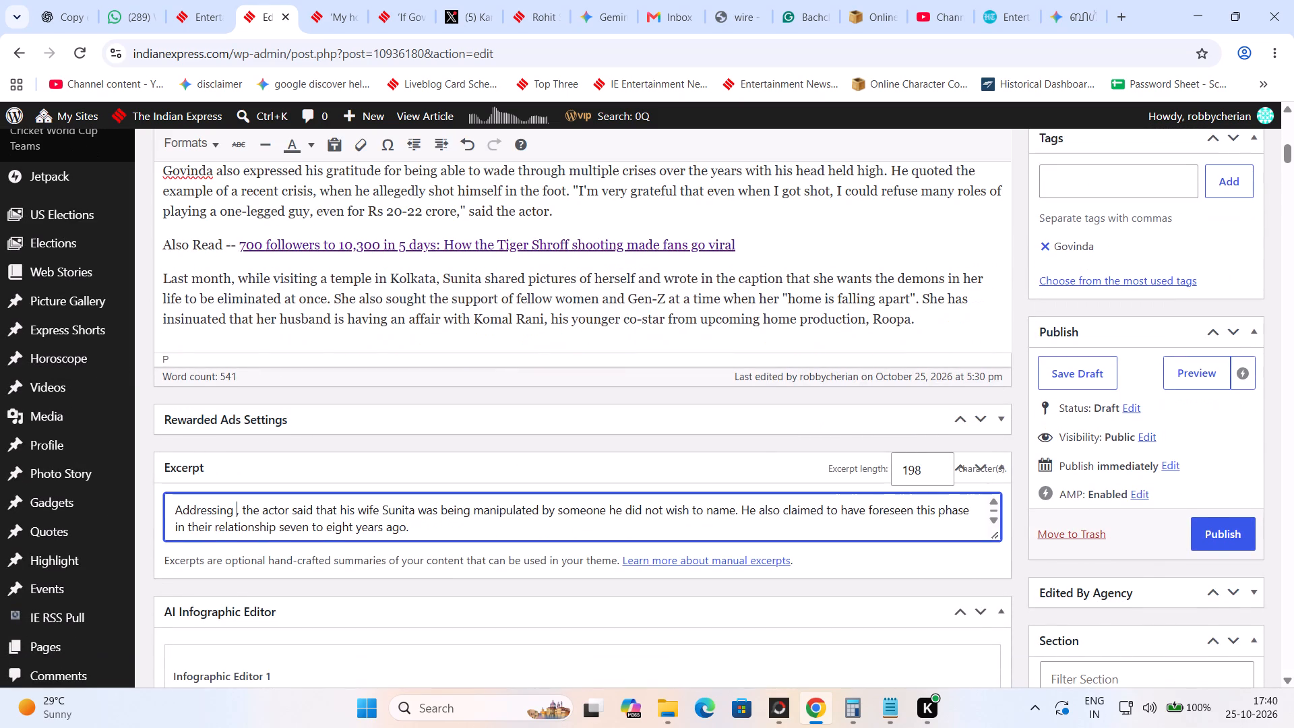
{"action": "key", "text": "ctrl+v"}
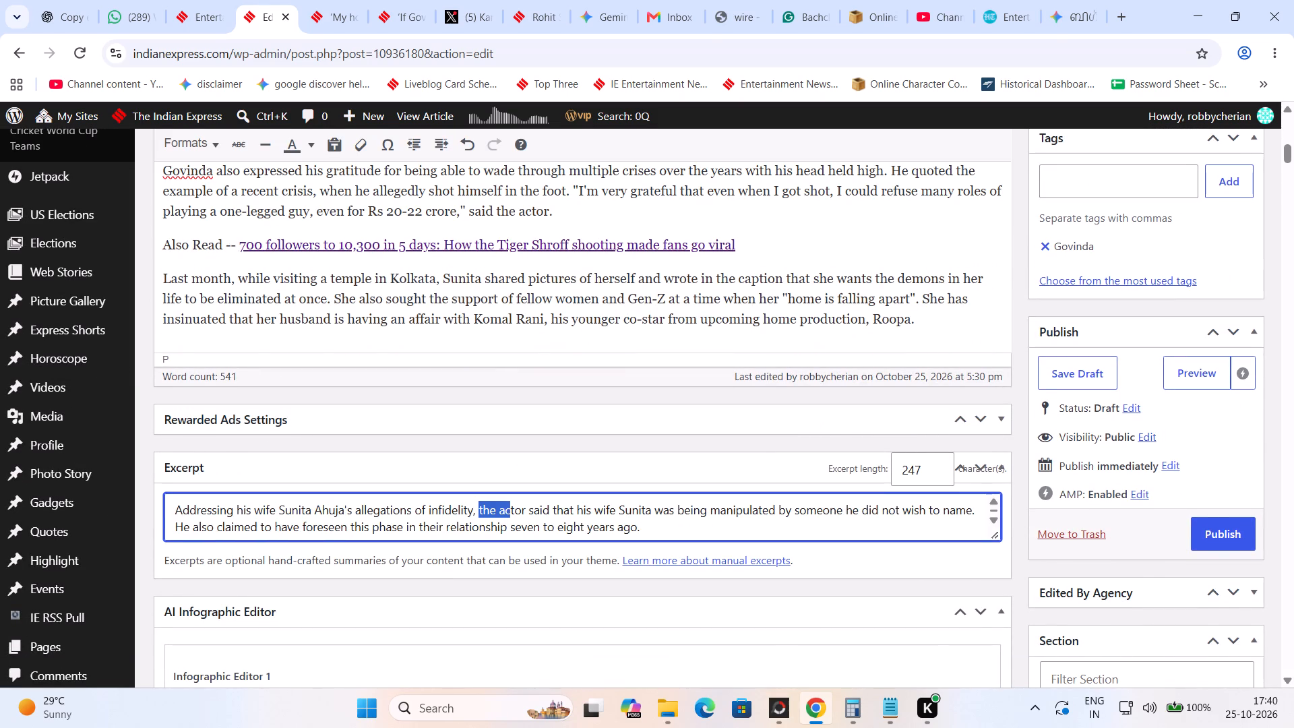
Replace "the actor" with "Govinda" in the excerpt's first sentence.
{"action": "key", "text": "g"}
{"action": "type", "text": "ovid"}
{"action": "key", "text": "Right"}
{"action": "key", "text": "Right"}
{"action": "key", "text": "Right"}
{"action": "key", "text": "Right"}
{"action": "key", "text": "Right"}
{"action": "key", "text": "Right"}
{"action": "key", "text": "Right"}
{"action": "key", "text": "Right"}
{"action": "key", "text": "Right"}
{"action": "key", "text": "Right"}
{"action": "key", "text": "Right"}
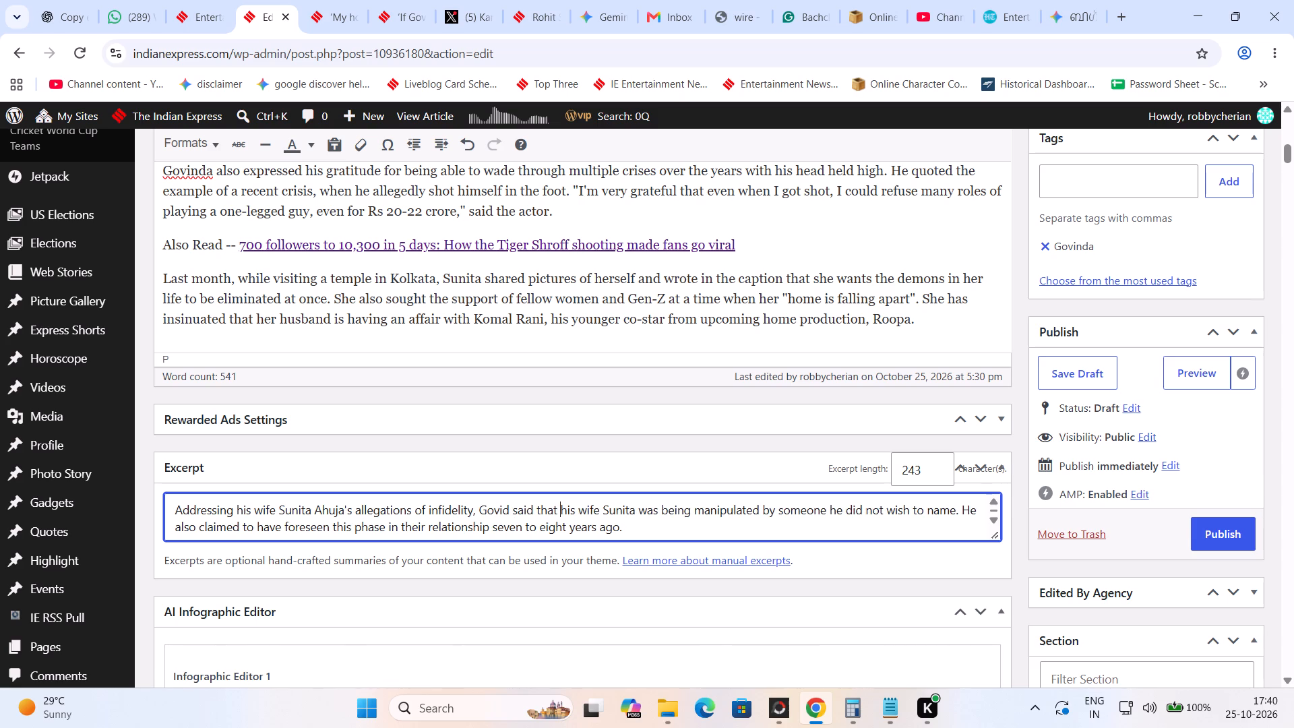
{"action": "key", "text": "Left"}
{"action": "key", "text": "Left"}
{"action": "key", "text": "Left"}
{"action": "key", "text": "Left"}
{"action": "key", "text": "Left"}
{"action": "key", "text": "Left"}
{"action": "key", "text": "Left"}
{"action": "key", "text": "Left"}
{"action": "key", "text": "Left"}
{"action": "key", "text": "Left"}
{"action": "key", "text": "Left"}
{"action": "key", "text": "Left"}
{"action": "key", "text": "n"}
{"action": "key", "text": "Right"}
{"action": "key", "text": "a"}
Remove "his wife" before "Sunita was being manipulated" in the excerpt.
{"action": "key", "text": "Right"}
{"action": "key", "text": "Right"}
{"action": "key", "text": "Right"}
{"action": "key", "text": "Right"}
{"action": "key", "text": "Right"}
{"action": "key", "text": "Right"}
{"action": "key", "text": "Right"}
{"action": "key", "text": "Right"}
{"action": "key", "text": "Right"}
{"action": "key", "text": "Right"}
{"action": "key", "text": "Right"}
{"action": "key", "text": "Right"}
{"action": "key", "text": "Right"}
{"action": "key", "text": "Right"}
{"action": "key", "text": "Right"}
{"action": "key", "text": "Right"}
{"action": "key", "text": "Right"}
{"action": "key", "text": "Right"}
{"action": "key", "text": "Right"}
{"action": "key", "text": "Right"}
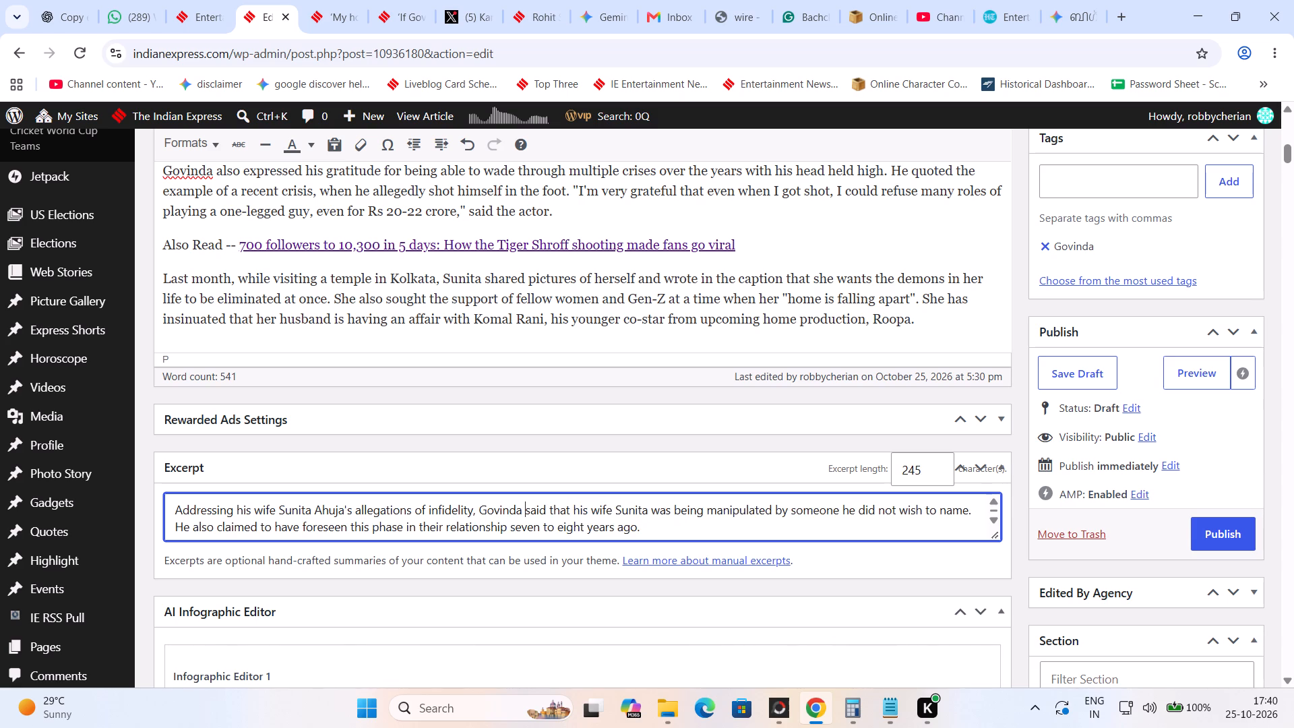
{"action": "key", "text": "Left"}
{"action": "key", "text": "BackSpace"}
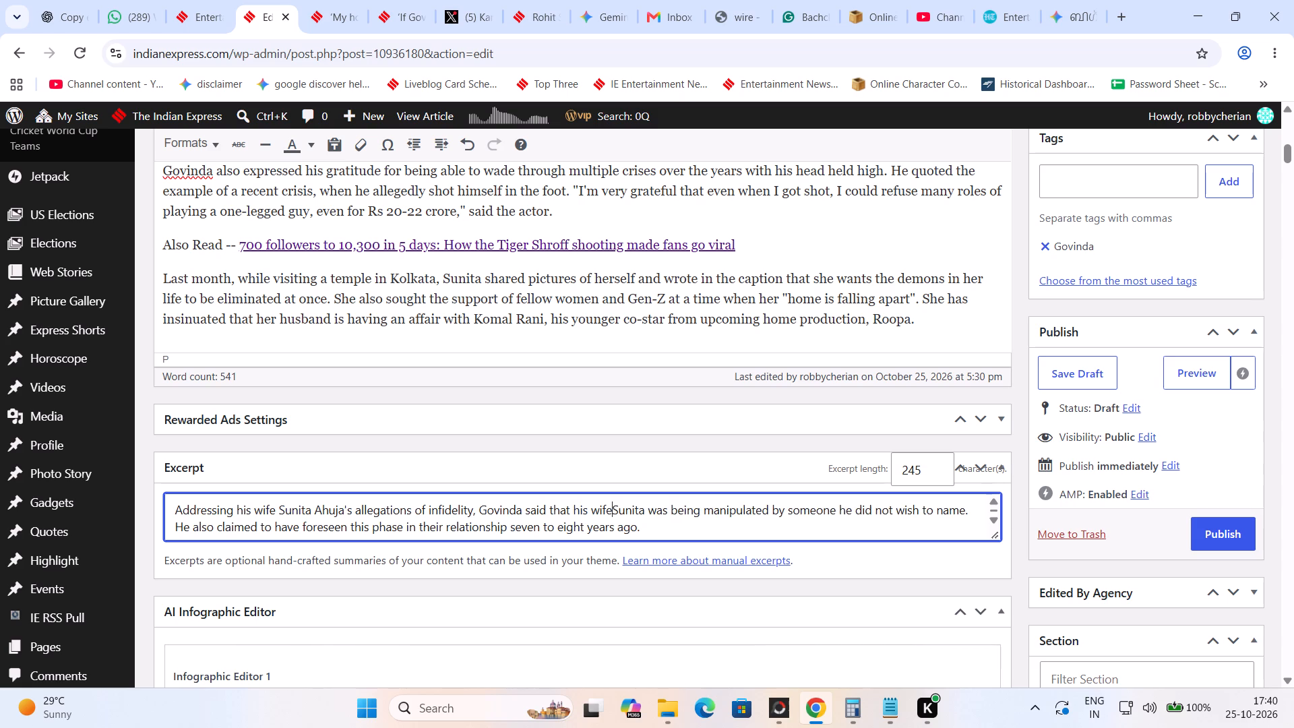
{"action": "key", "text": "BackSpace"}
{"action": "key", "text": "BackSpace"}
{"action": "key", "text": "BackSpace"}
{"action": "key", "text": "BackSpace"}
{"action": "key", "text": "BackSpace"}
{"action": "key", "text": "BackSpace"}
{"action": "key", "text": "BackSpace"}
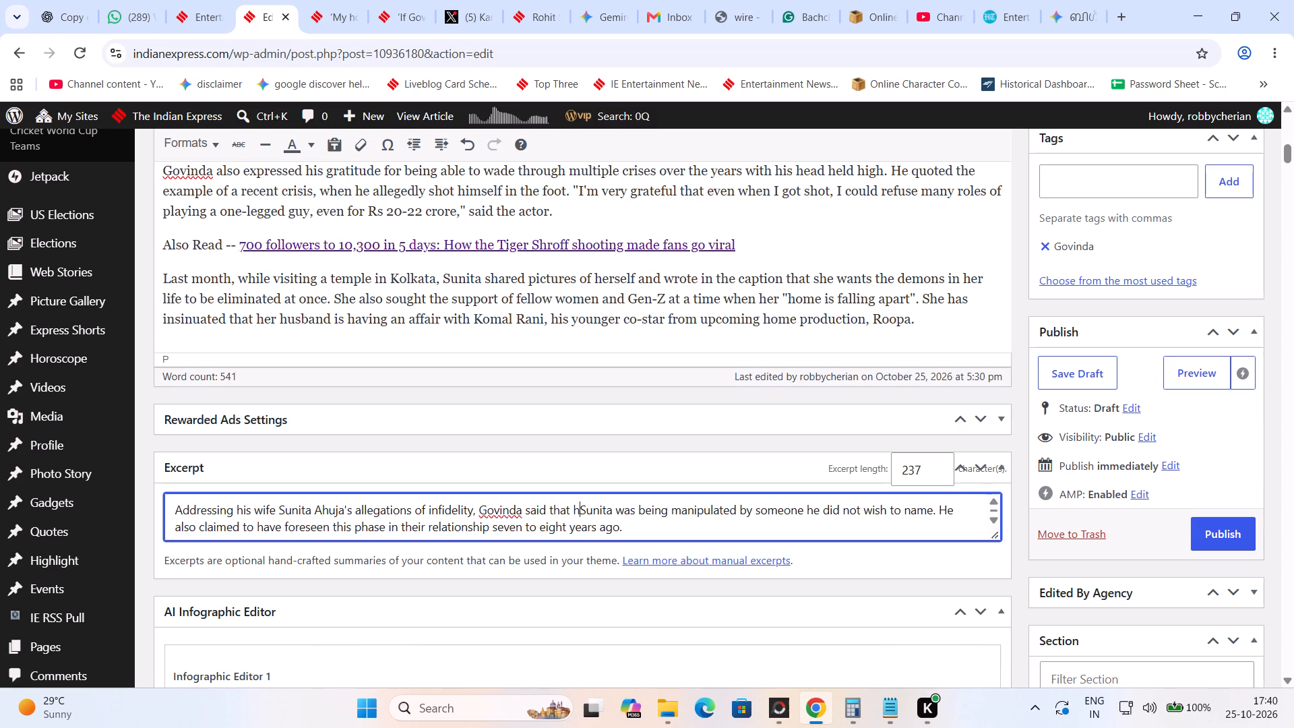
{"action": "key", "text": "BackSpace"}
Read through the rest of the excerpt to its end to check the wording.
{"action": "key", "text": "Right"}
{"action": "key", "text": "Right"}
{"action": "key", "text": "Right"}
{"action": "key", "text": "Right"}
{"action": "key", "text": "Right"}
{"action": "key", "text": "Right"}
{"action": "key", "text": "Right"}
{"action": "key", "text": "Right"}
{"action": "key", "text": "Right"}
{"action": "key", "text": "Right"}
{"action": "key", "text": "Right"}
{"action": "key", "text": "Right"}
{"action": "key", "text": "Right"}
{"action": "key", "text": "Right"}
{"action": "key", "text": "Right"}
{"action": "key", "text": "Right"}
{"action": "key", "text": "Right"}
{"action": "key", "text": "Right"}
{"action": "key", "text": "Right"}
{"action": "key", "text": "Right"}
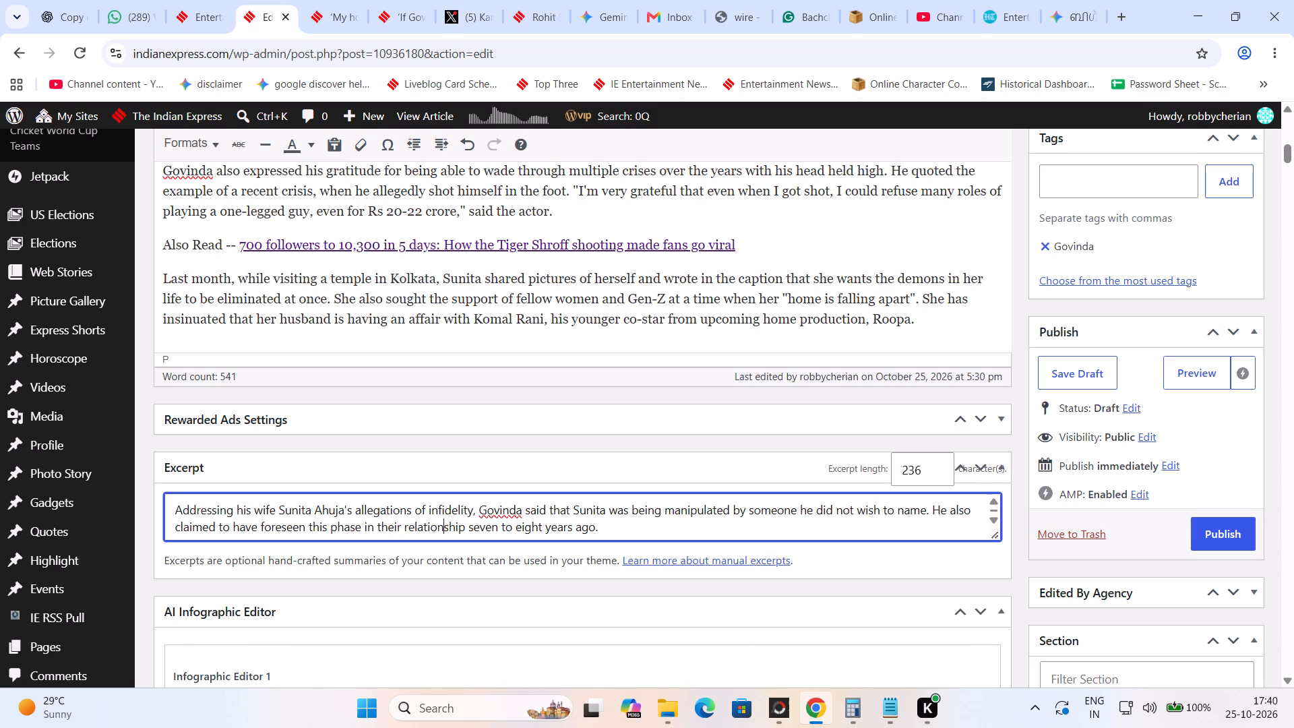
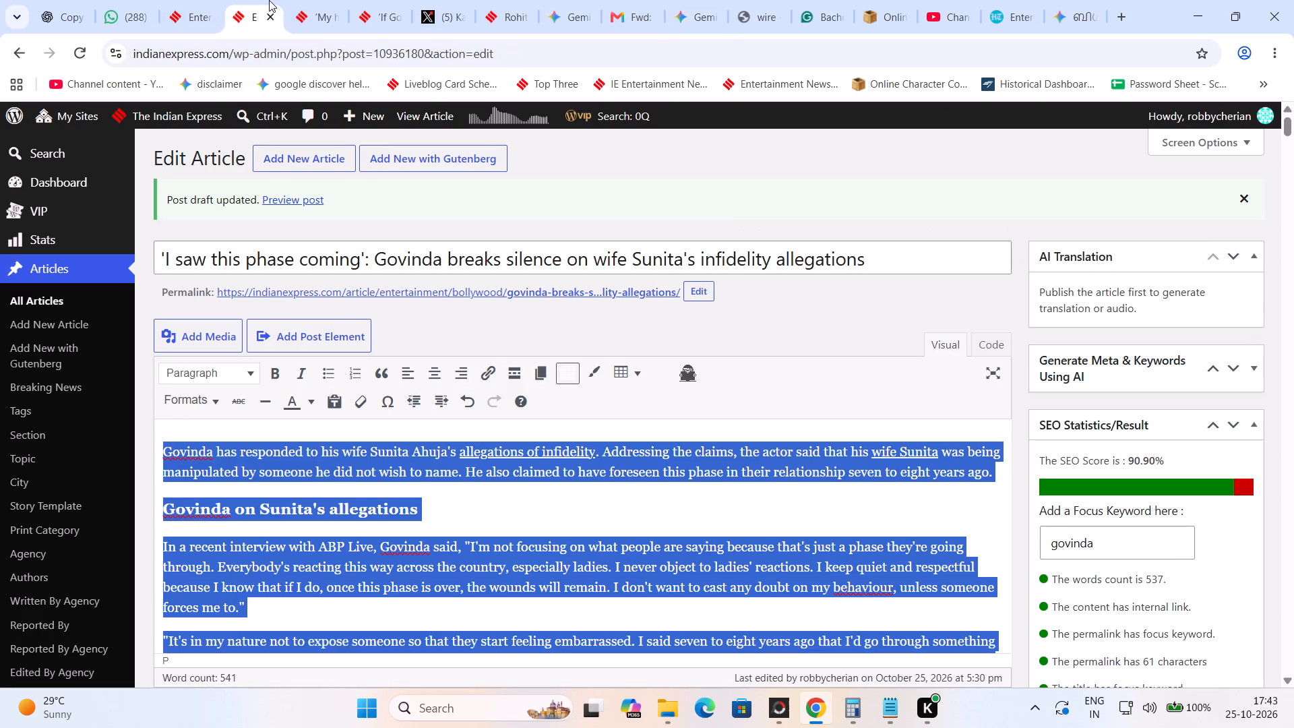
Add a closing paragraph to the article body: "Disclaimer: This social media claim has not been independently verified and is intended for informational purposes only;".
{"action": "scroll", "coordinate": [349, 344], "scroll_direction": "down", "scroll_amount": 14}
{"action": "scroll", "coordinate": [355, 377], "scroll_direction": "up", "scroll_amount": 3}
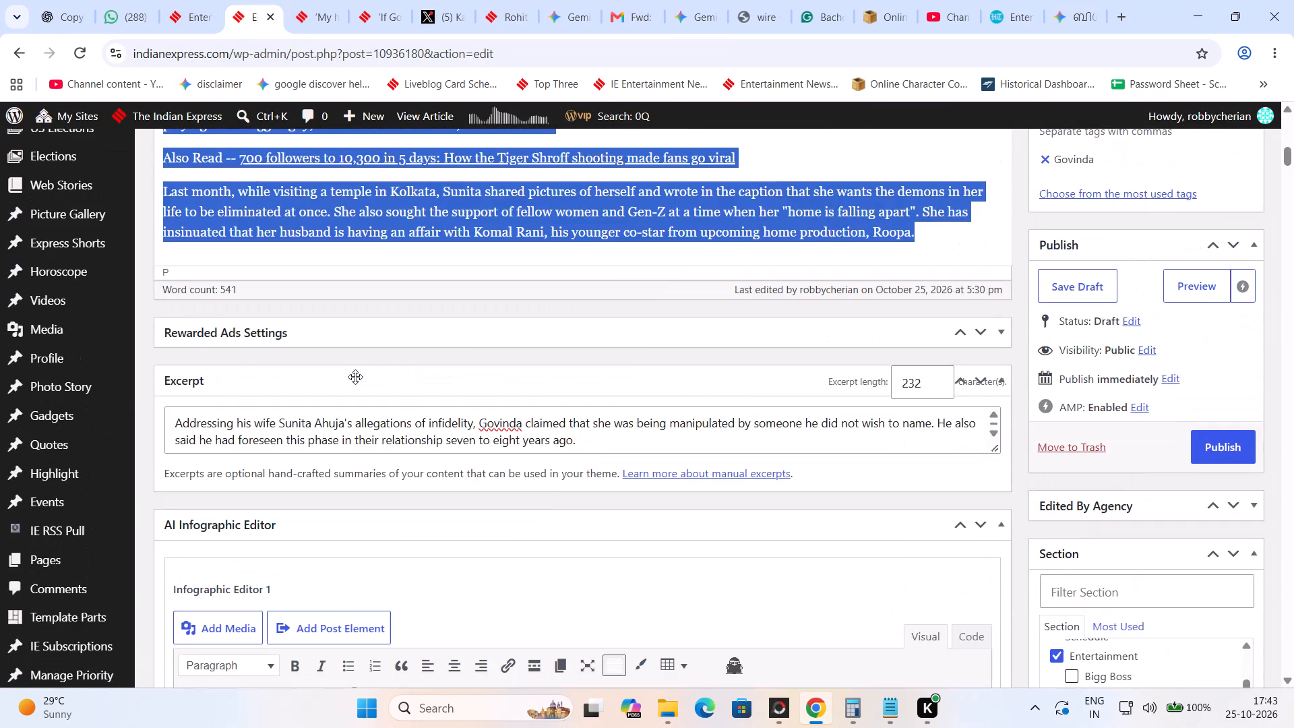
{"action": "left_click", "coordinate": [795, 233]}
{"action": "left_click", "coordinate": [943, 240]}
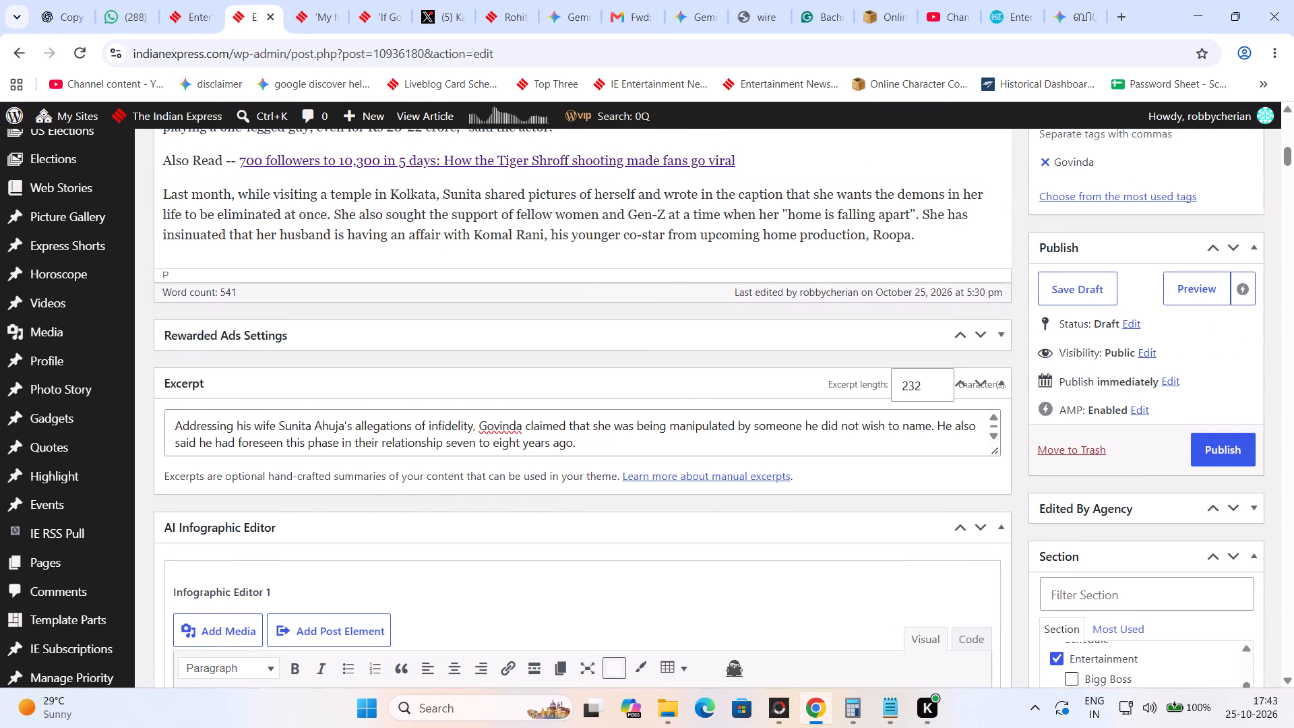
{"action": "key", "text": "Return"}
{"action": "type", "text": "islc"}
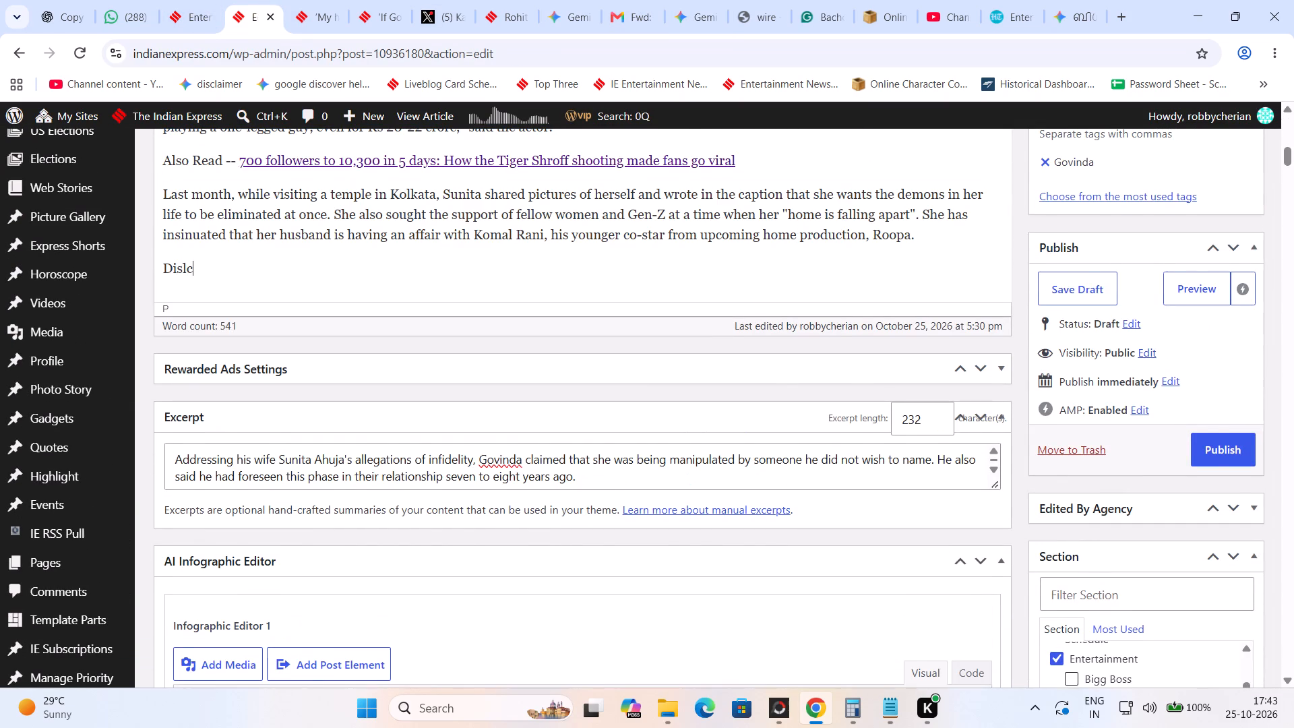
{"action": "key", "text": "BackSpace"}
{"action": "key", "text": "BackSpace"}
{"action": "type", "text": "claimer:"}
{"action": "key", "text": "space"}
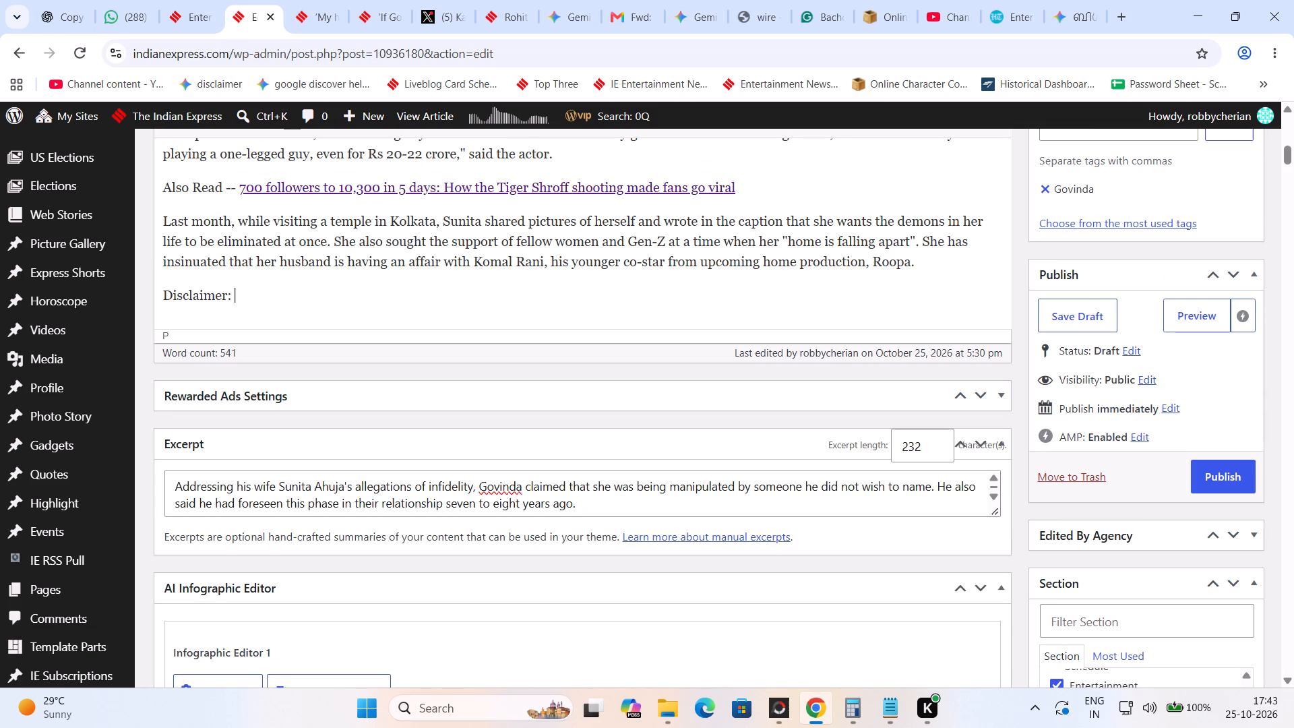
{"action": "key", "text": "ctrl+v"}
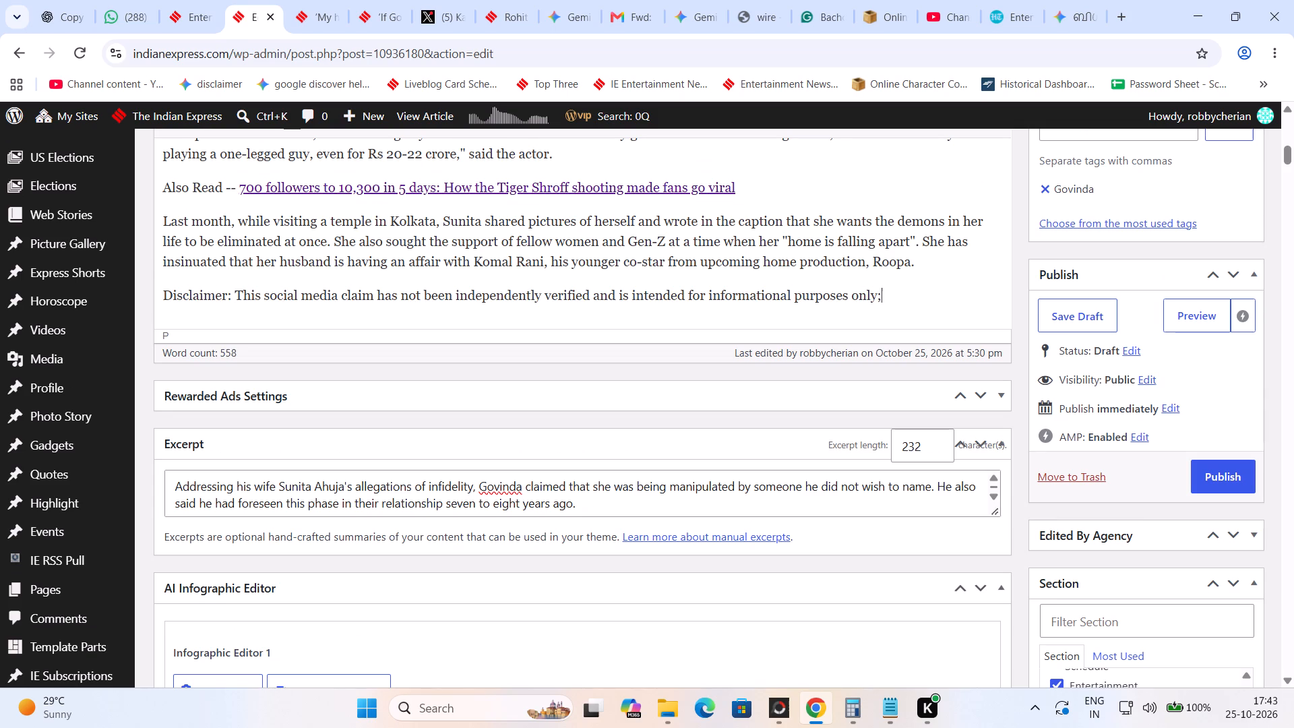
Replace "social media claim" in the disclaimer with "cheating allegation".
{"action": "left_click_drag", "start_coordinate": [262, 296], "coordinate": [294, 296]}
{"action": "left_click_drag", "start_coordinate": [294, 296], "coordinate": [374, 295]}
{"action": "key", "text": "c"}
{"action": "type", "text": "heating allegation"}
Italicise the entire disclaimer paragraph at the end of the article.
{"action": "triple_click", "coordinate": [477, 302]}
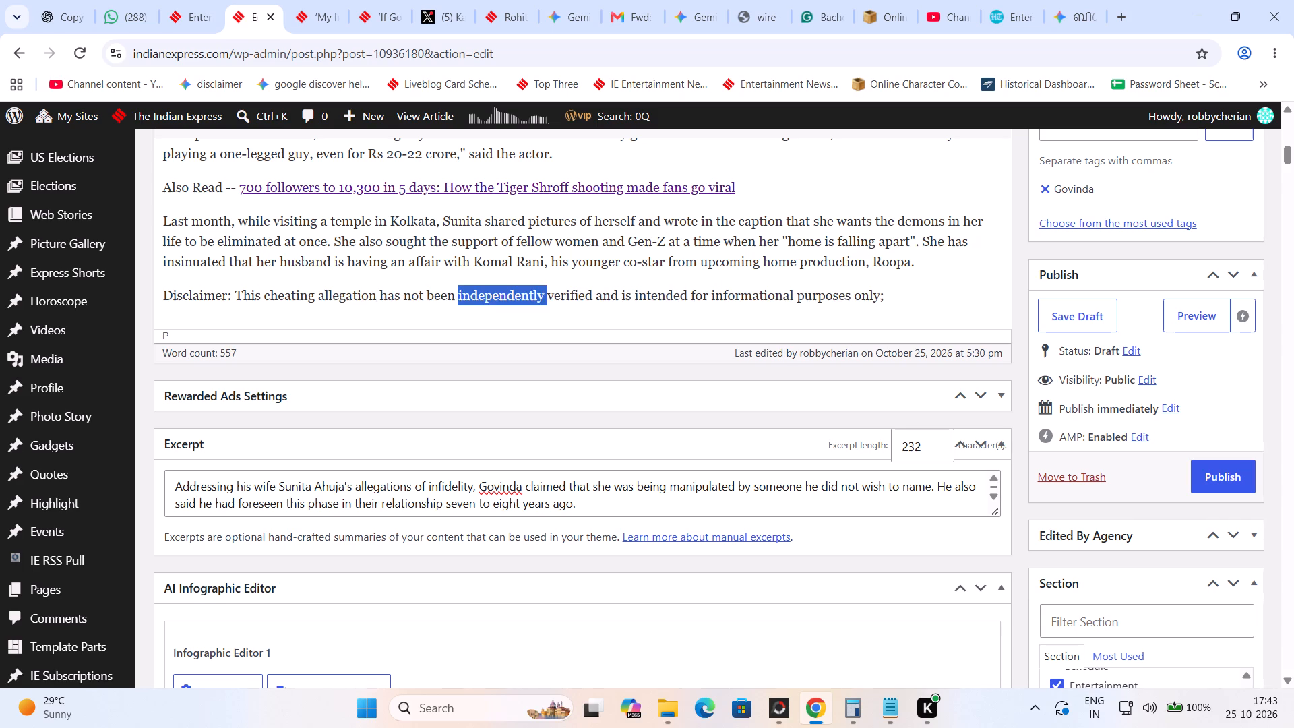
{"action": "scroll", "coordinate": [317, 152], "scroll_direction": "up", "scroll_amount": 1}
{"action": "left_click", "coordinate": [307, 170]}
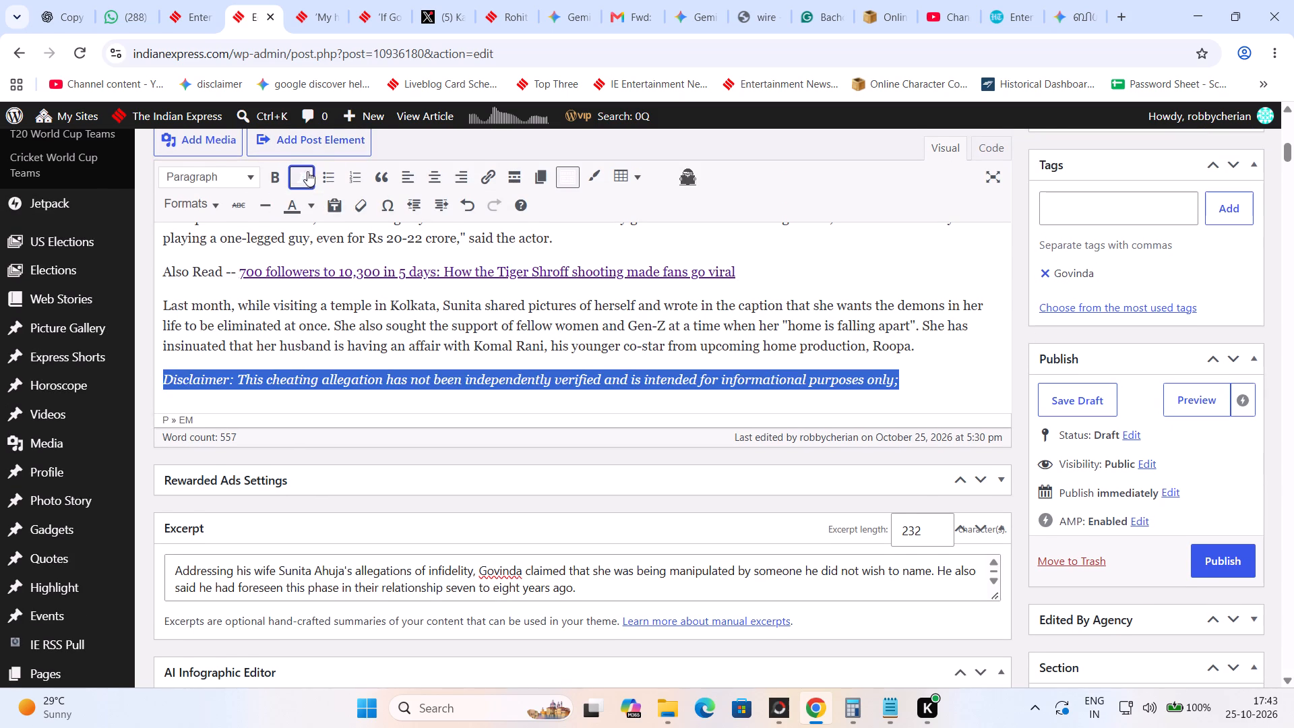
Change the disclaimer's opening "This" to "The" and replace its final semicolon with a full stop.
{"action": "left_click", "coordinate": [244, 388]}
{"action": "left_click_drag", "start_coordinate": [249, 382], "coordinate": [261, 382]}
{"action": "key", "text": "e"}
{"action": "left_click", "coordinate": [288, 382]}
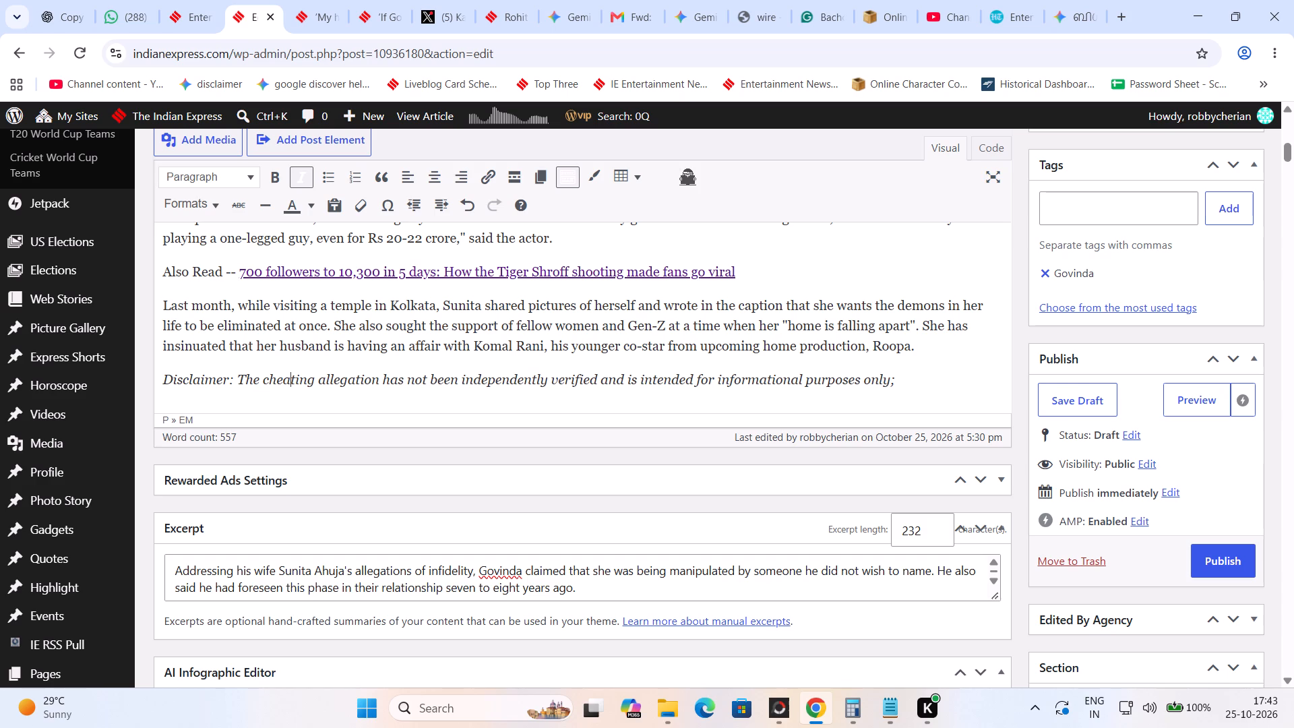
{"action": "left_click", "coordinate": [984, 385]}
{"action": "scroll", "coordinate": [984, 385], "scroll_direction": "up", "scroll_amount": 5}
{"action": "scroll", "coordinate": [984, 385], "scroll_direction": "down", "scroll_amount": 4}
{"action": "key", "text": "BackSpace"}
{"action": "key", "text": "period"}
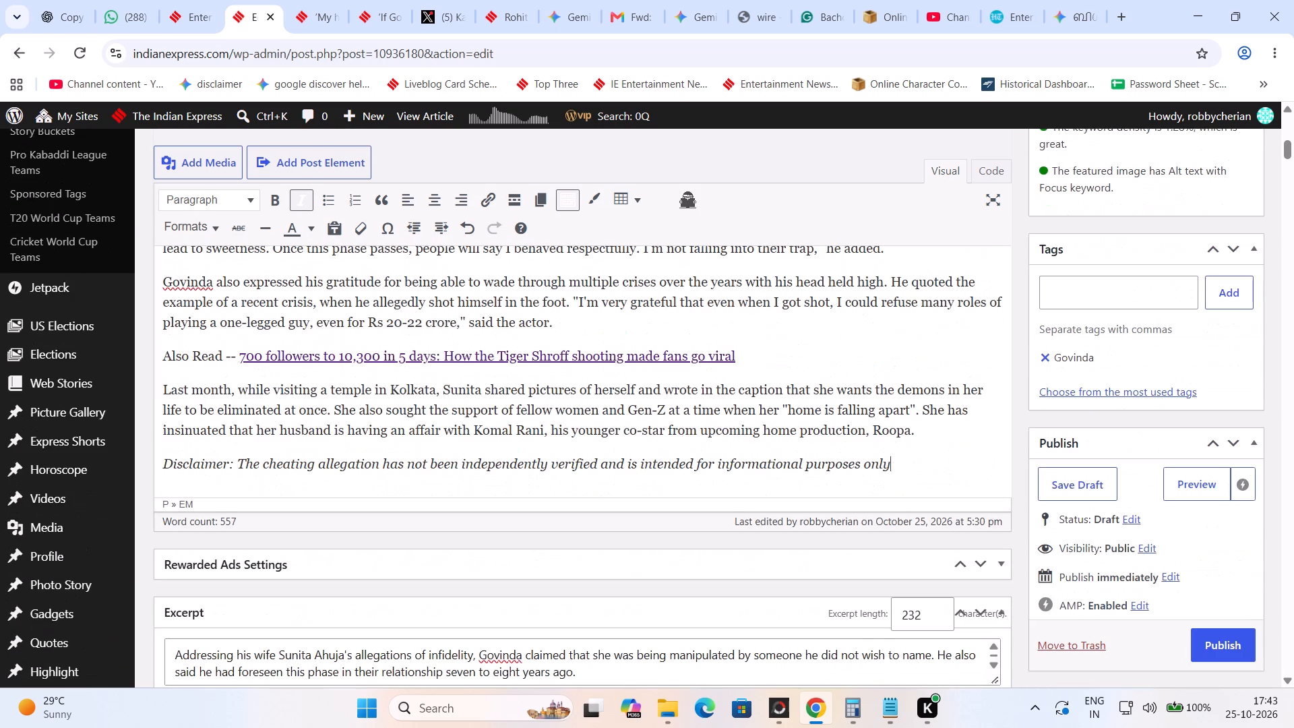
Publish the Govinda article.
{"action": "scroll", "coordinate": [984, 385], "scroll_direction": "up", "scroll_amount": 20}
{"action": "scroll", "coordinate": [984, 385], "scroll_direction": "up", "scroll_amount": 1}
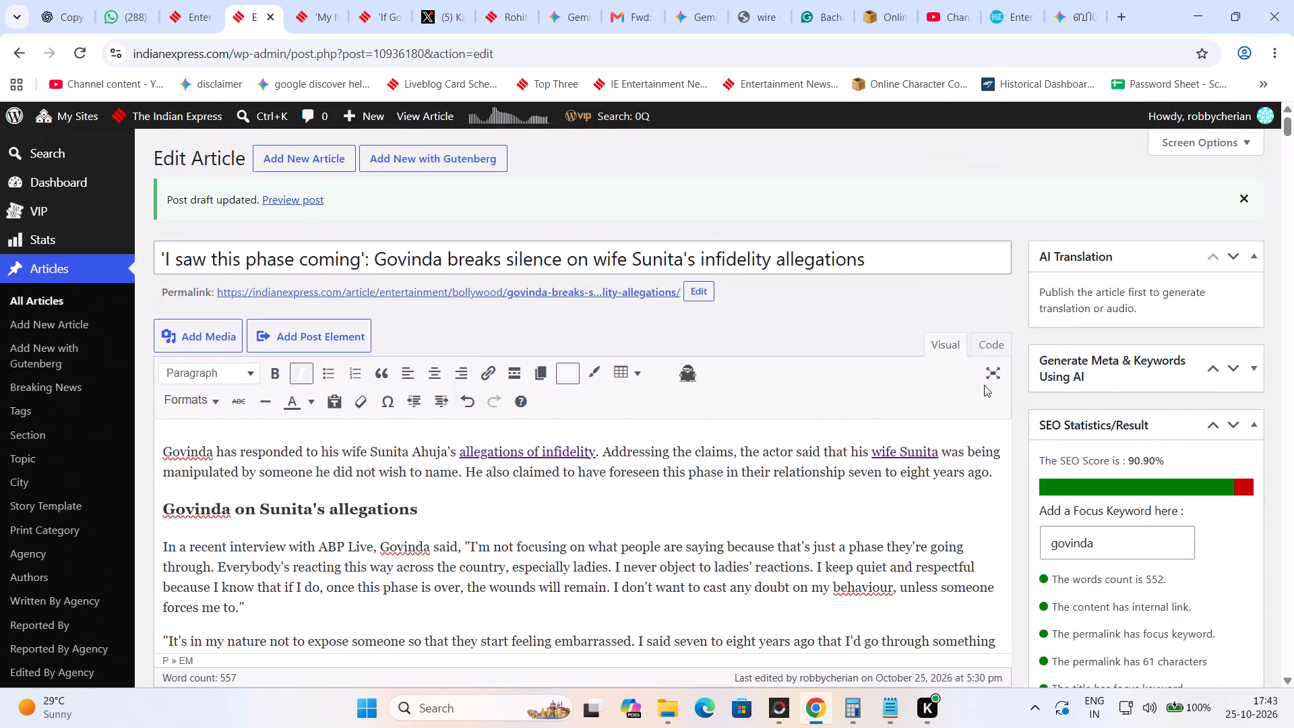
{"action": "scroll", "coordinate": [984, 385], "scroll_direction": "down", "scroll_amount": 12}
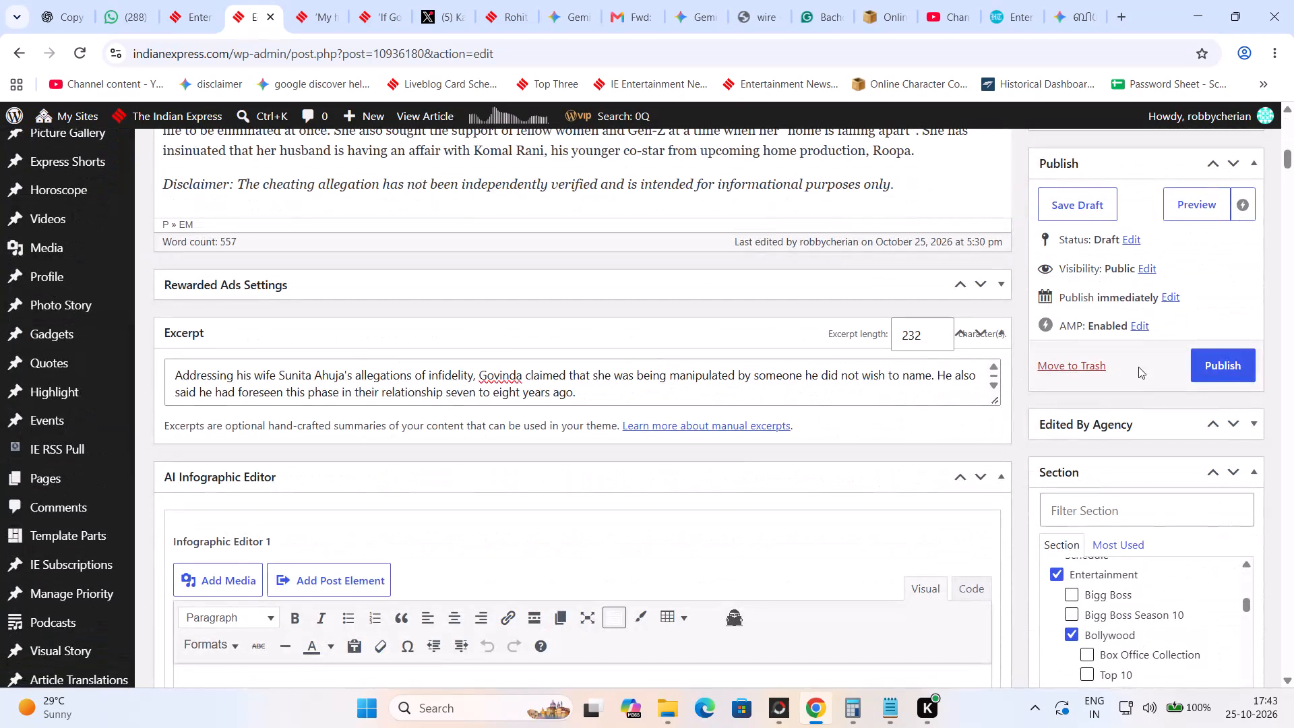
{"action": "left_click", "coordinate": [1239, 364]}
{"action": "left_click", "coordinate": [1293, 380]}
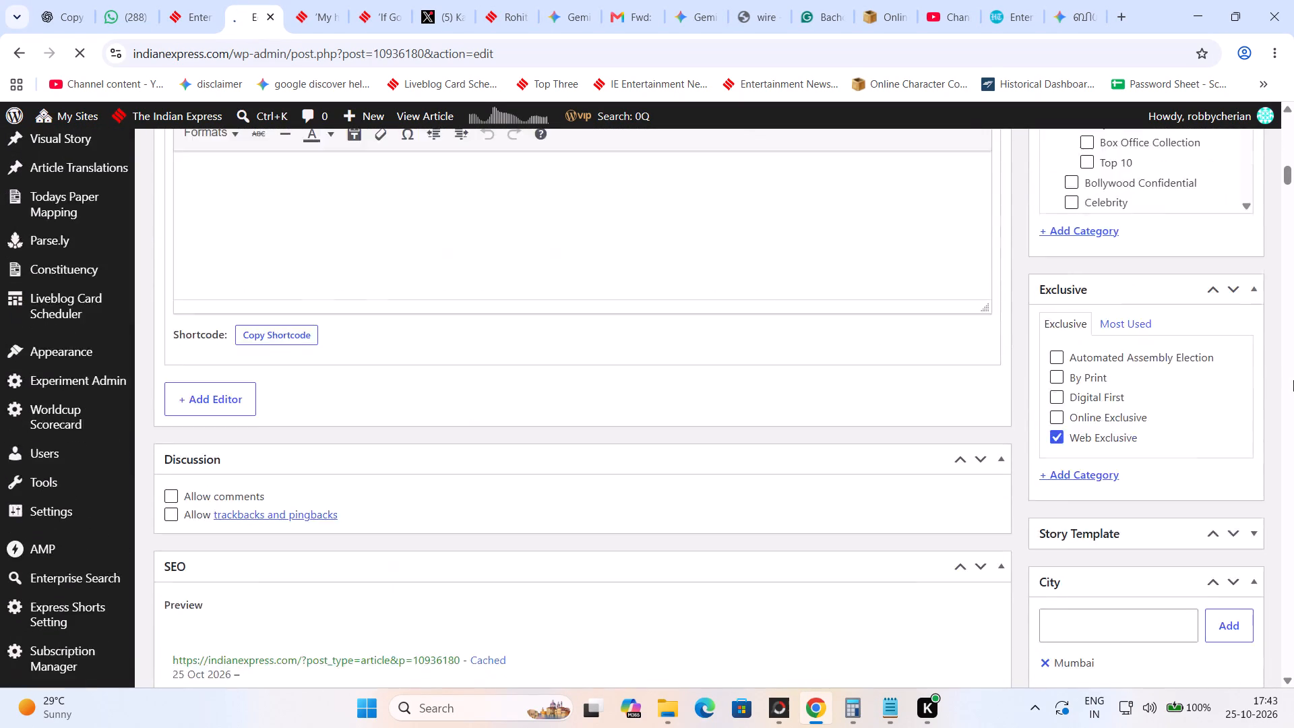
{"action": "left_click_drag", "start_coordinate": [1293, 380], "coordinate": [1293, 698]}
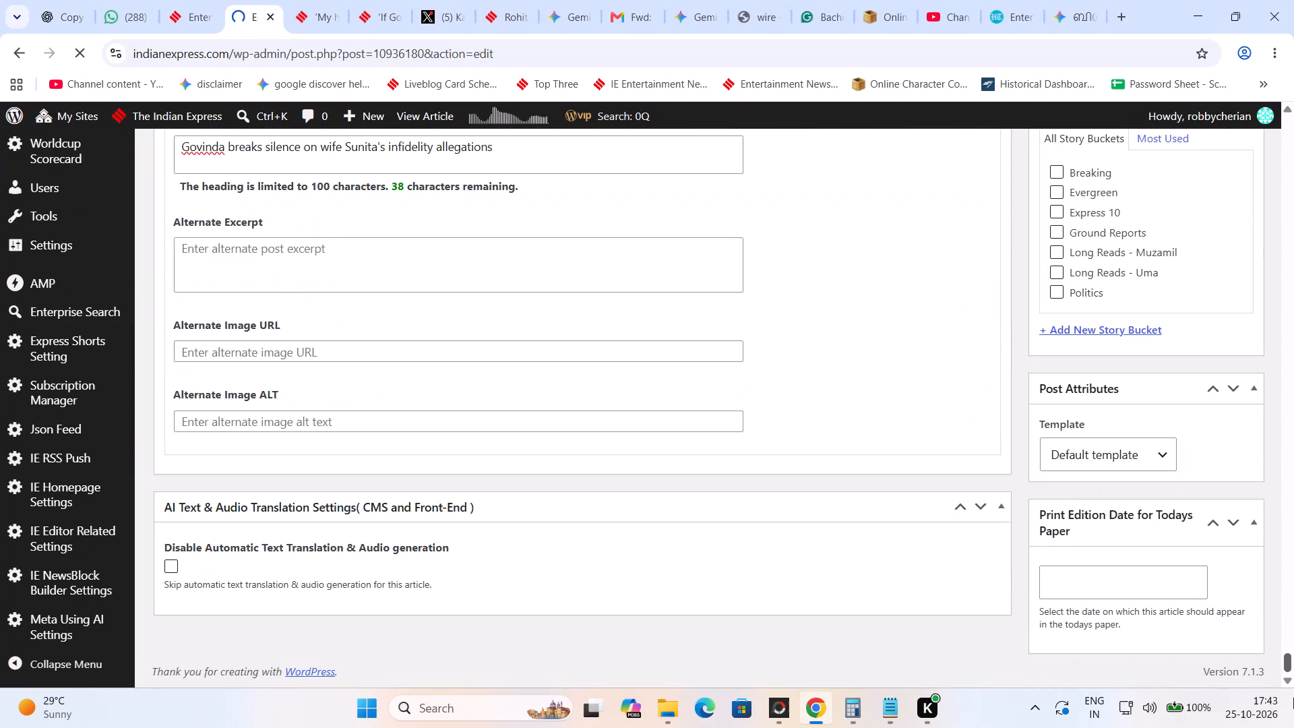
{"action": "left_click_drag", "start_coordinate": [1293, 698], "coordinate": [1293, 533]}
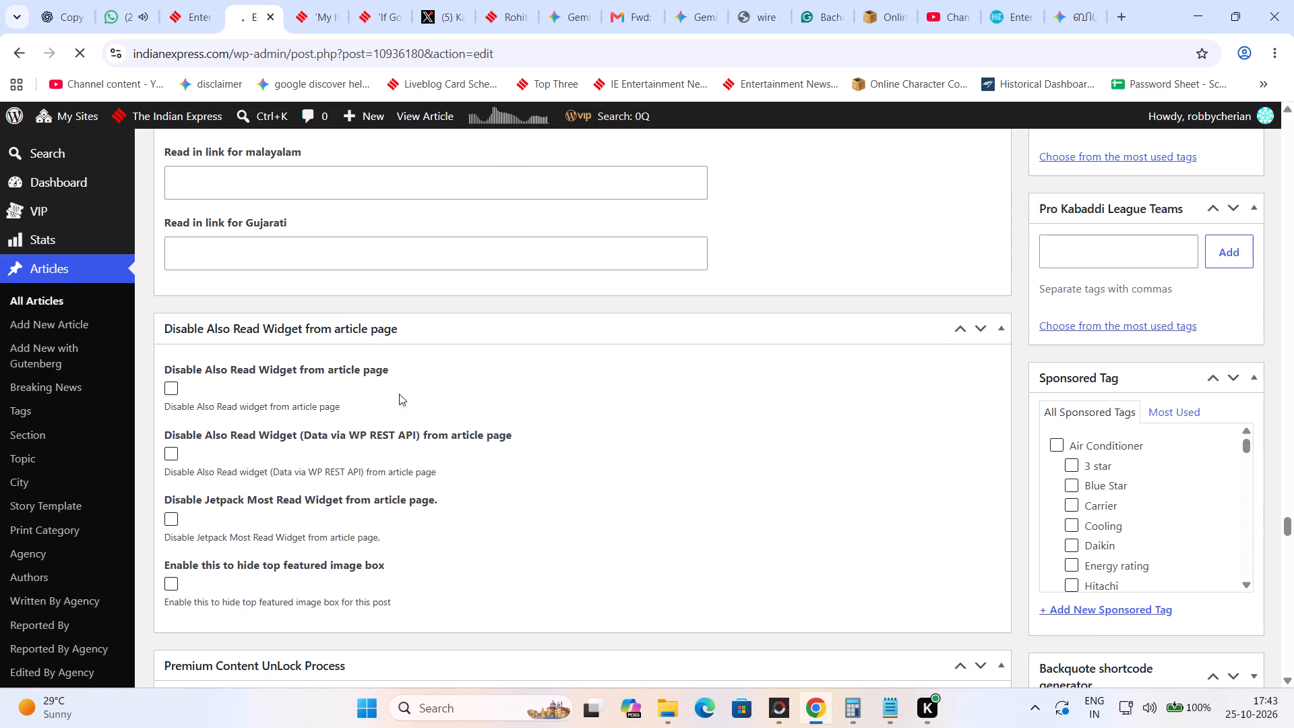
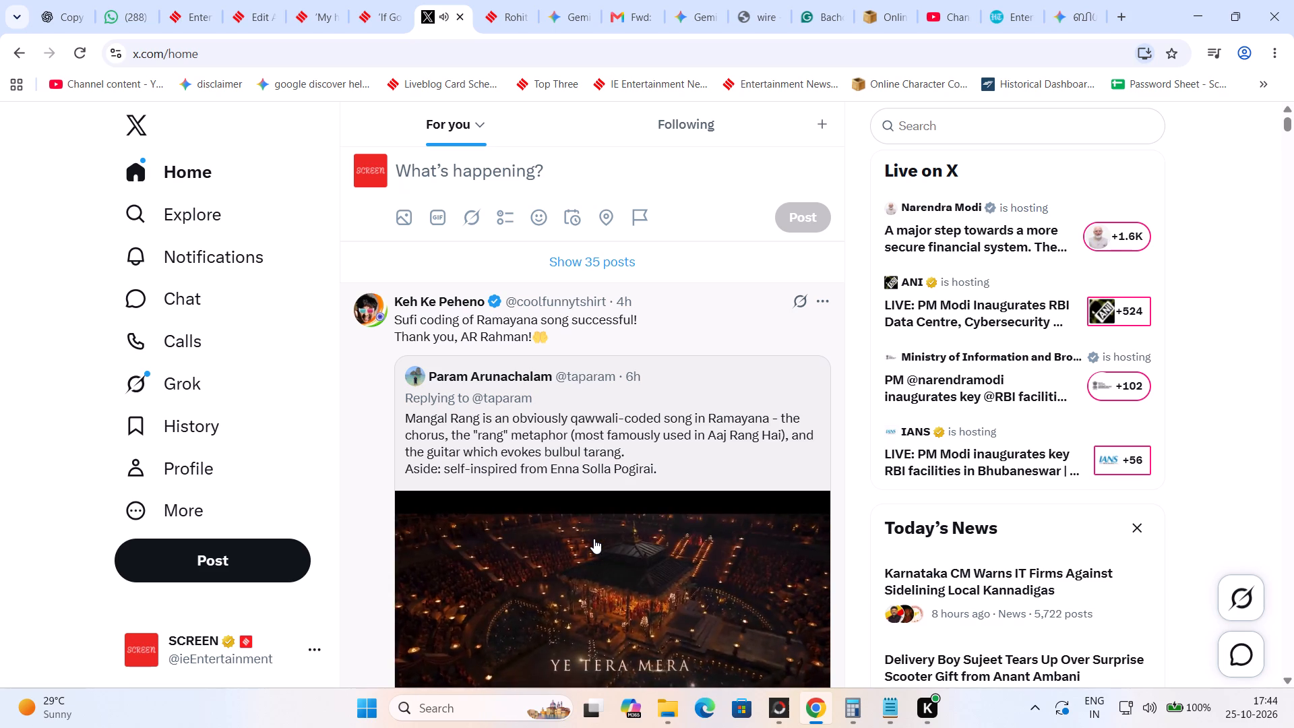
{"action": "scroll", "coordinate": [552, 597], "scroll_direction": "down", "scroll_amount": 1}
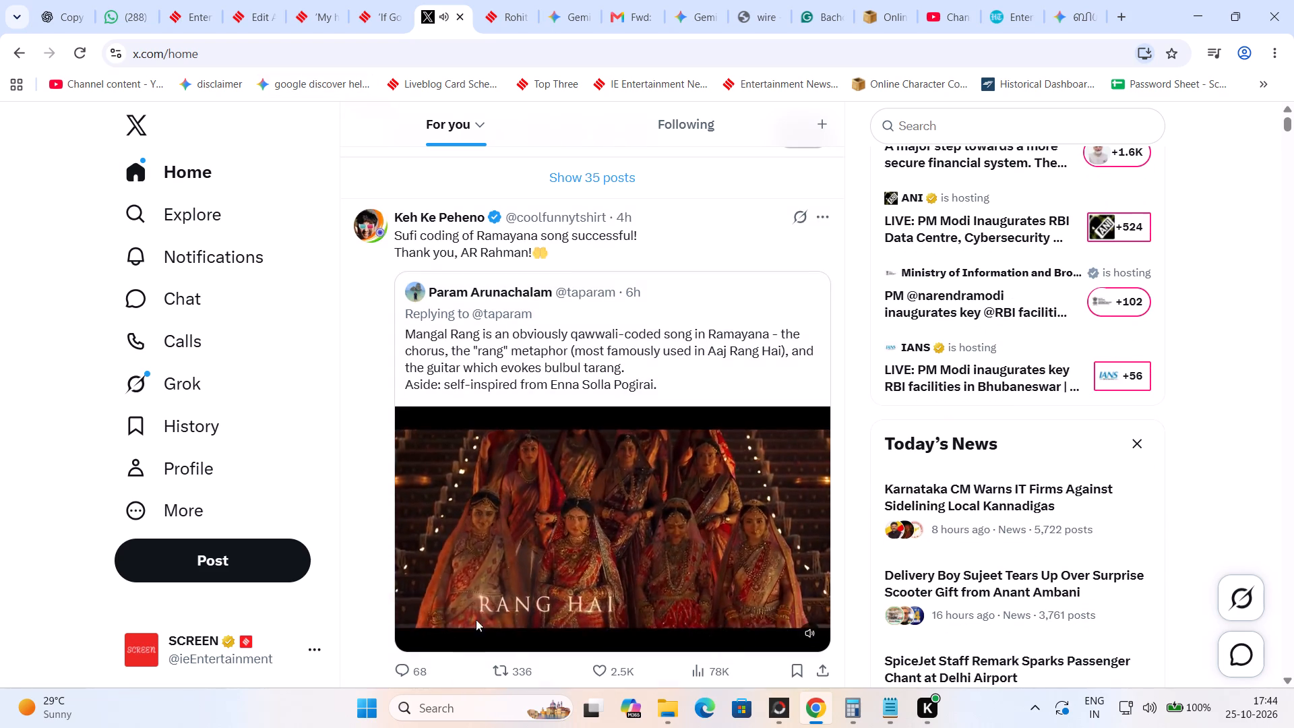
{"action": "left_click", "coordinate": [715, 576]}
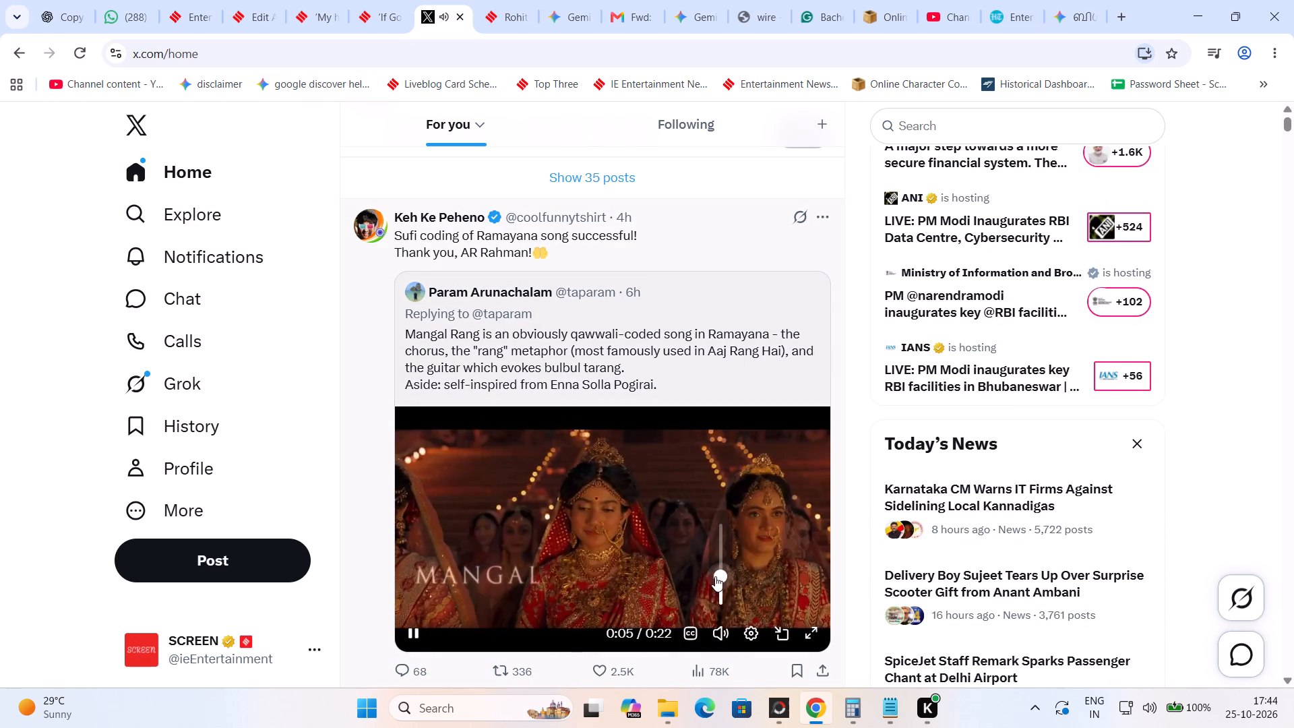
Accept the Express Shorts offer to generate and edit a summary for the published Govinda article.
{"action": "left_click", "coordinate": [230, 2]}
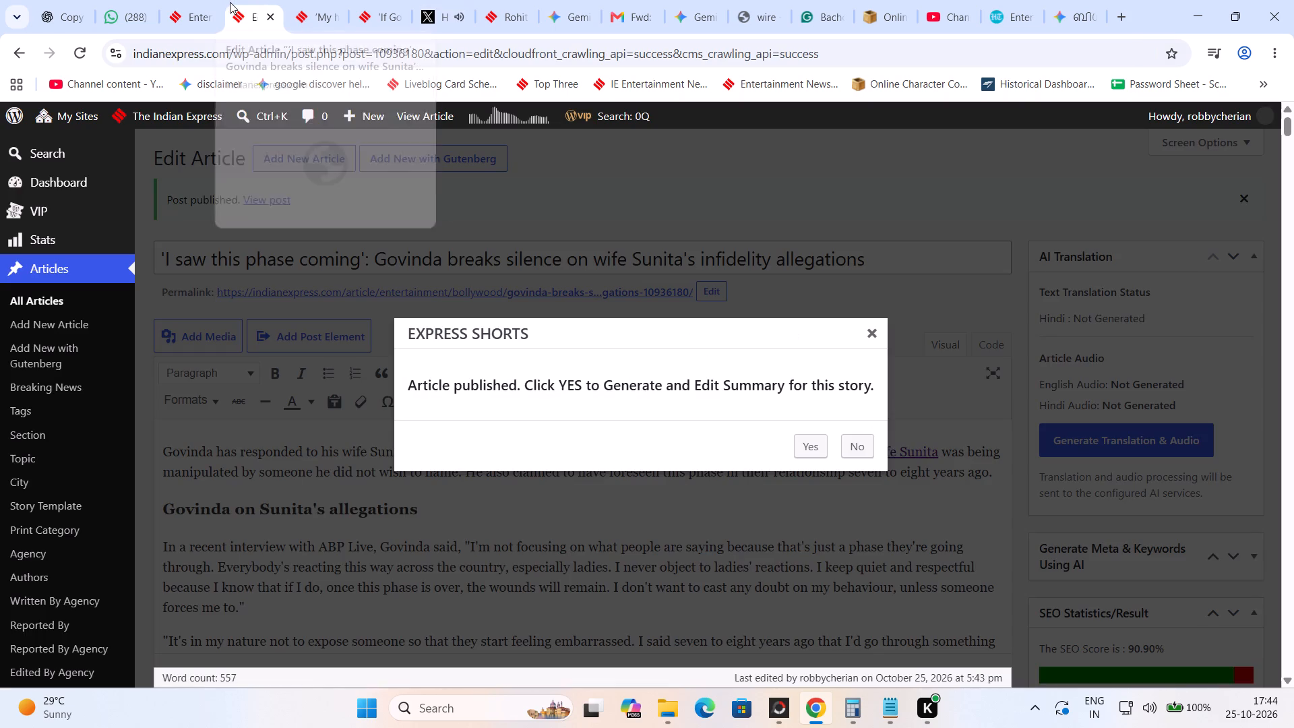
{"action": "left_click", "coordinate": [818, 450]}
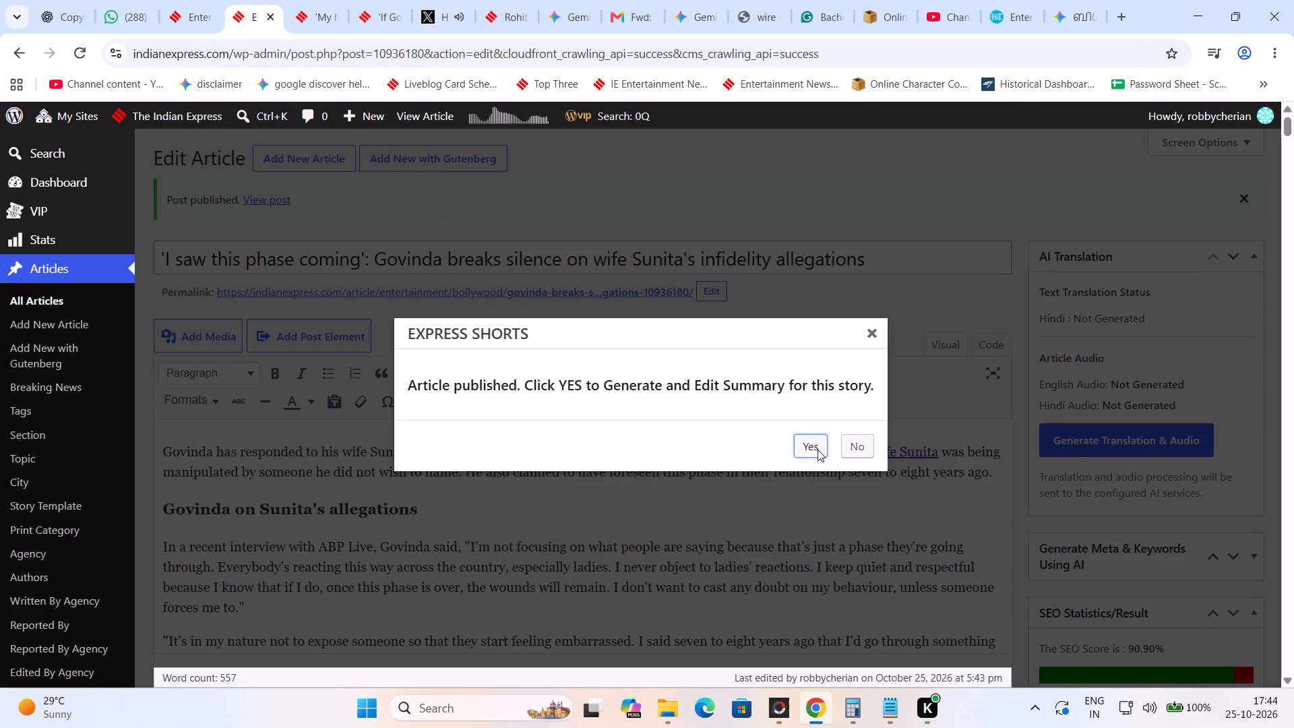
View the published Govinda article and copy its live URL into a new post on X.
{"action": "left_click", "coordinate": [239, 0]}
{"action": "left_click", "coordinate": [256, 183]}
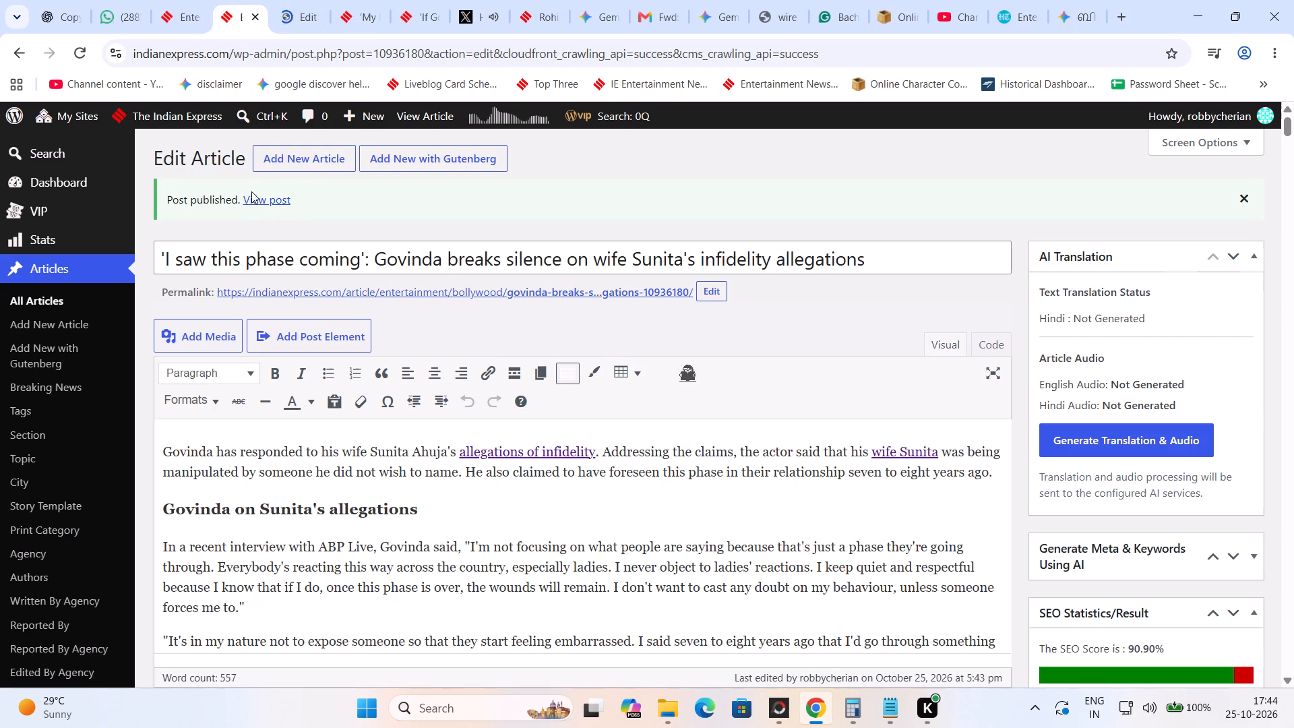
{"action": "left_click", "coordinate": [249, 193]}
{"action": "left_click", "coordinate": [249, 201]}
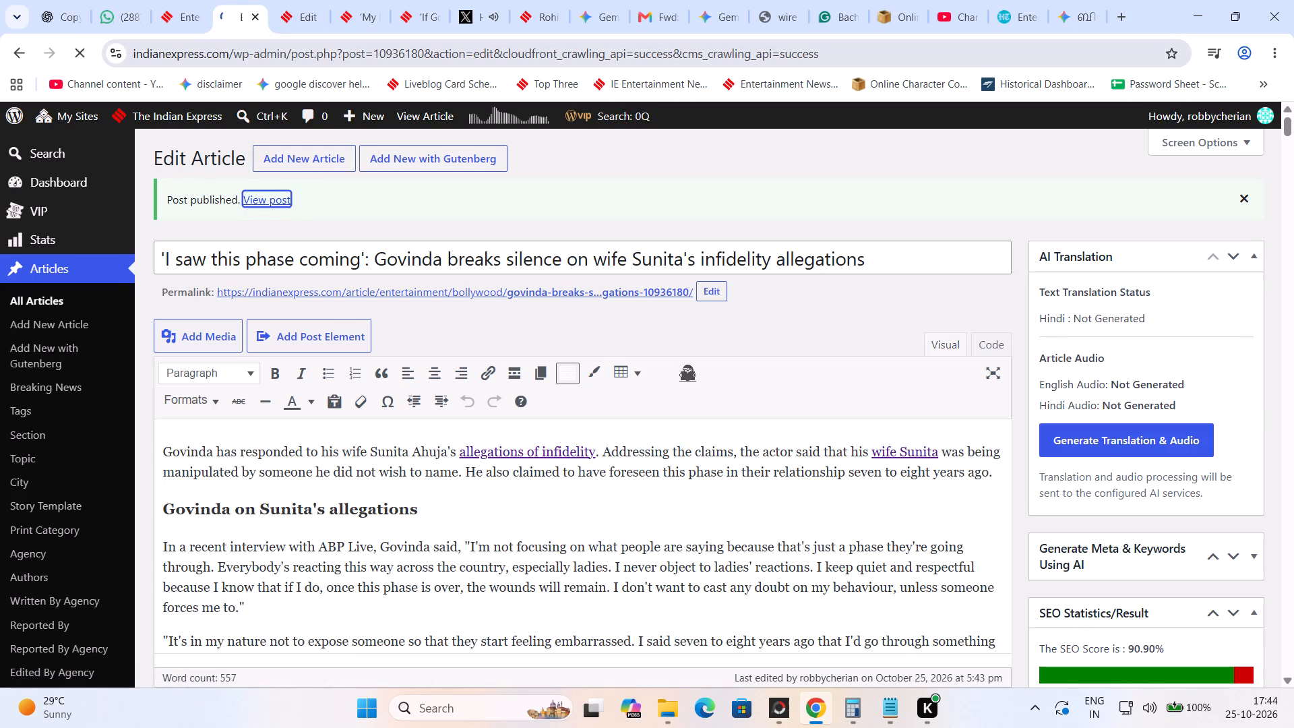
{"action": "left_click", "coordinate": [569, 49]}
{"action": "key", "text": "ctrl+c"}
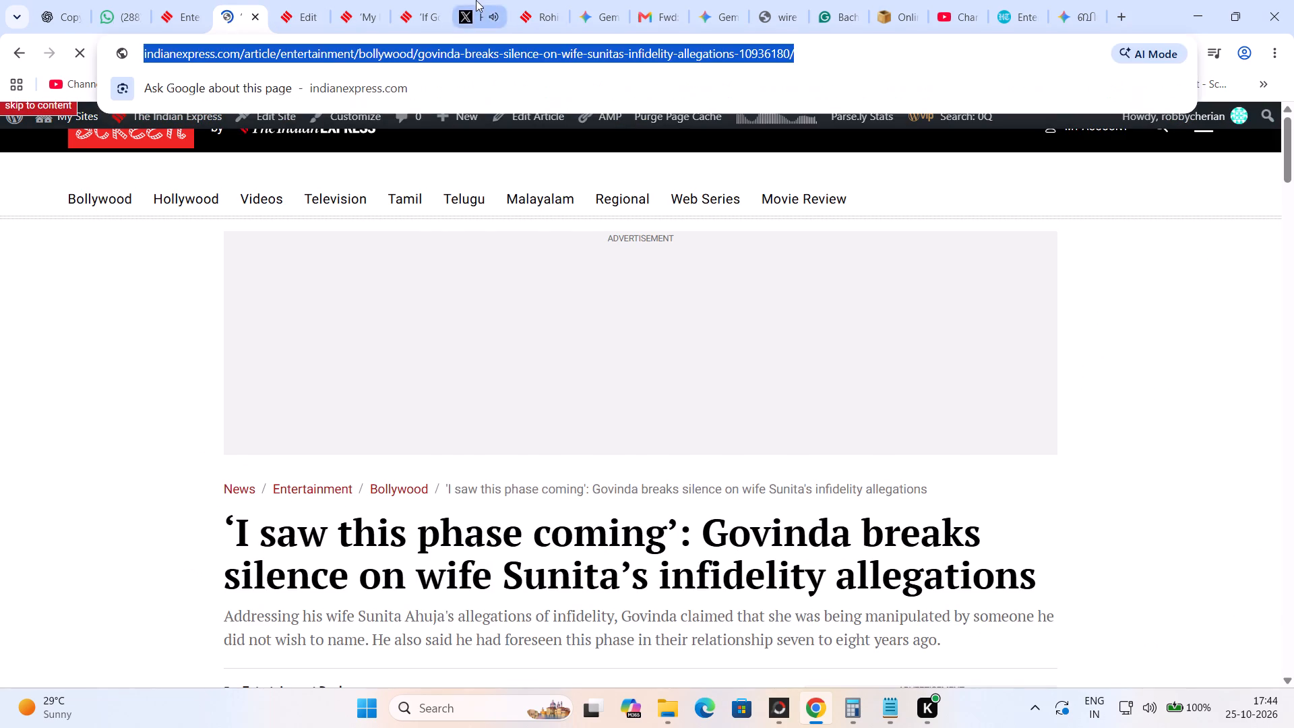
{"action": "left_click", "coordinate": [476, 0]}
{"action": "scroll", "coordinate": [458, 175], "scroll_direction": "up", "scroll_amount": 3}
{"action": "left_click", "coordinate": [458, 175]}
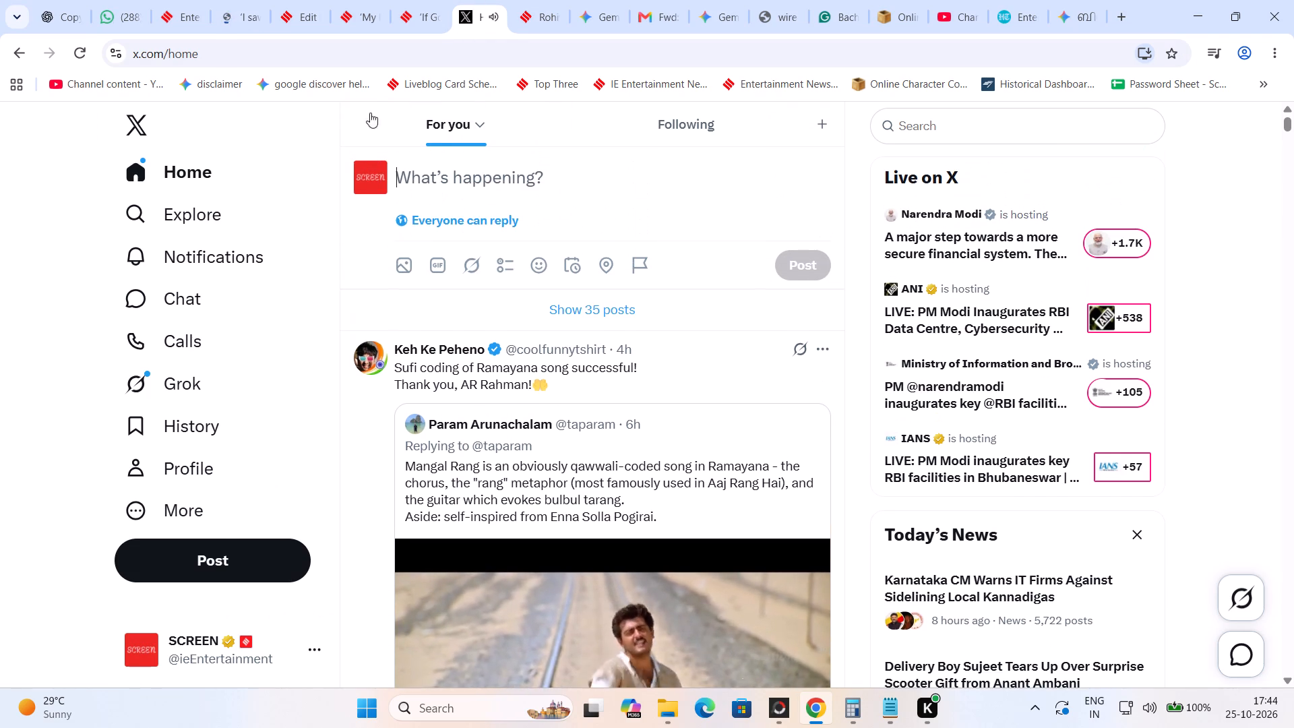
{"action": "key", "text": "ctrl+v"}
Copy the live article's headline onto its own line above the link in the X post, removing any extra breadcrumb text.
{"action": "left_click", "coordinate": [237, 0]}
{"action": "left_click_drag", "start_coordinate": [1056, 577], "coordinate": [900, 555]}
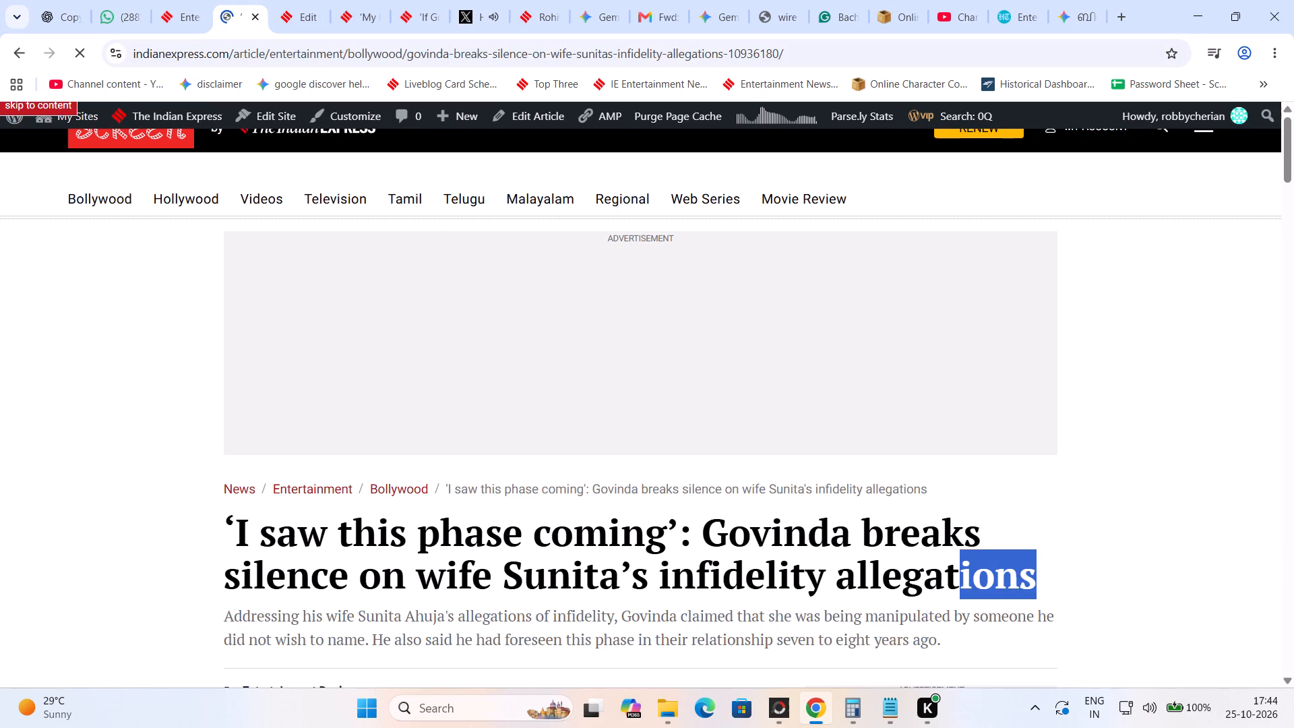
{"action": "left_click_drag", "start_coordinate": [900, 555], "coordinate": [197, 545]}
{"action": "key", "text": "ctrl+c"}
{"action": "left_click", "coordinate": [478, 0]}
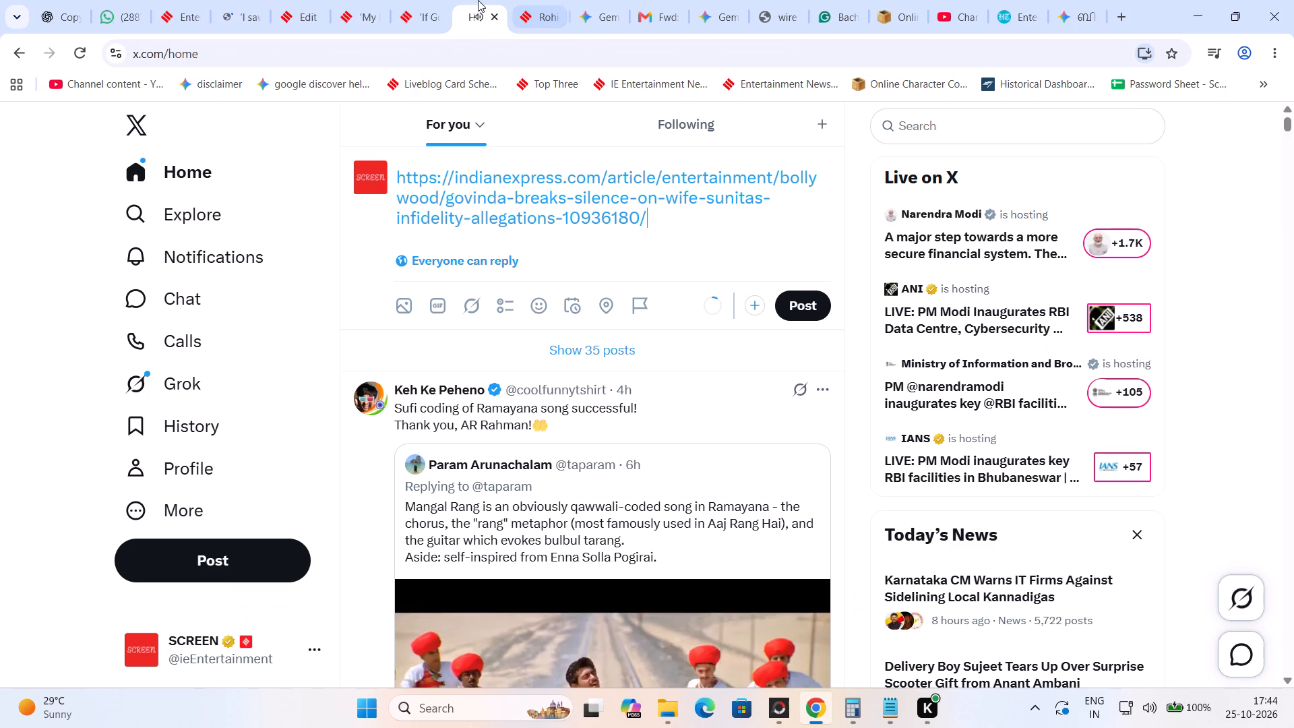
{"action": "left_click", "coordinate": [399, 177]}
{"action": "key", "text": "ctrl+v"}
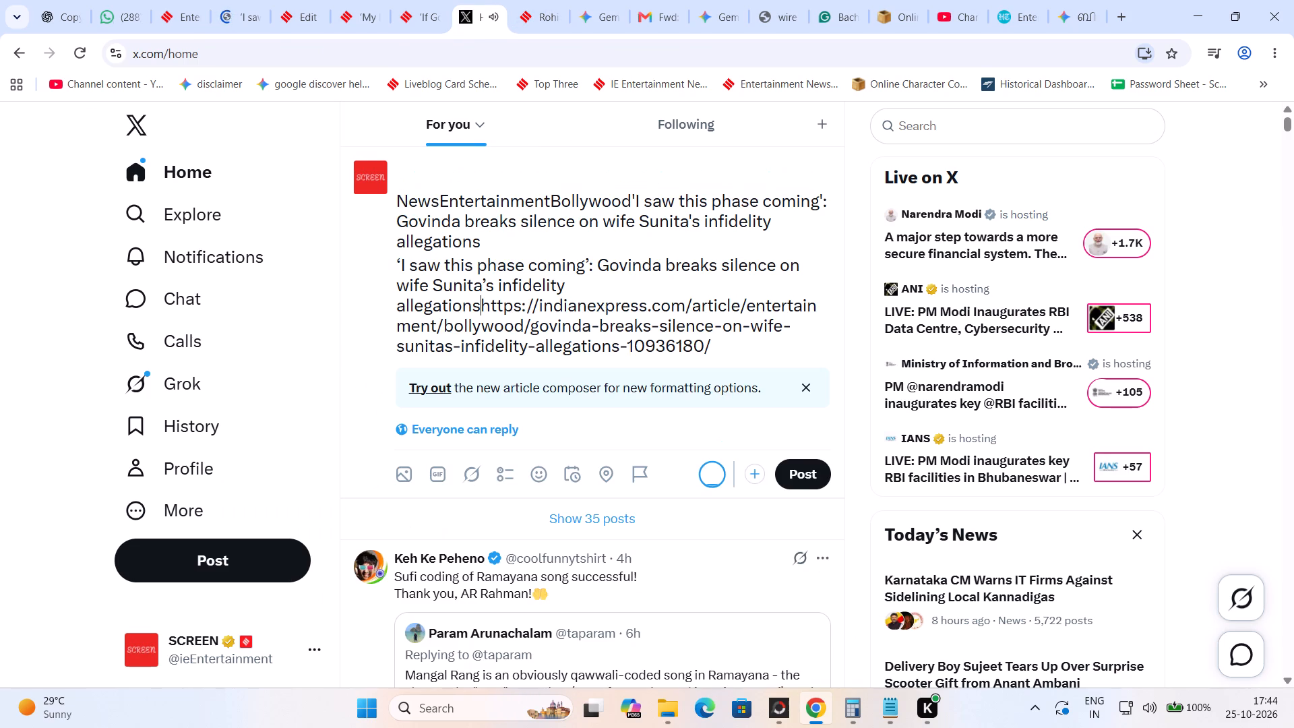
{"action": "key", "text": "Return"}
{"action": "left_click_drag", "start_coordinate": [538, 234], "coordinate": [425, 188]}
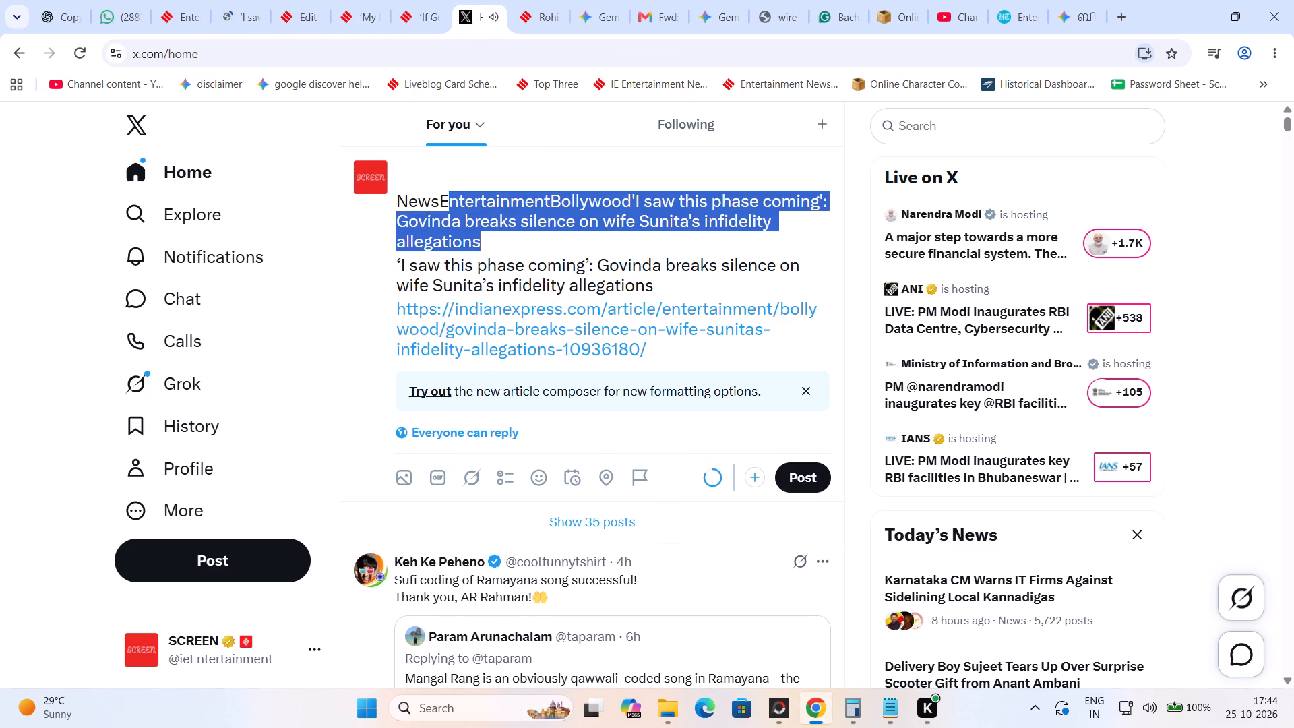
{"action": "left_click_drag", "start_coordinate": [425, 188], "coordinate": [398, 170]}
{"action": "key", "text": "Delete"}
{"action": "key", "text": "Delete"}
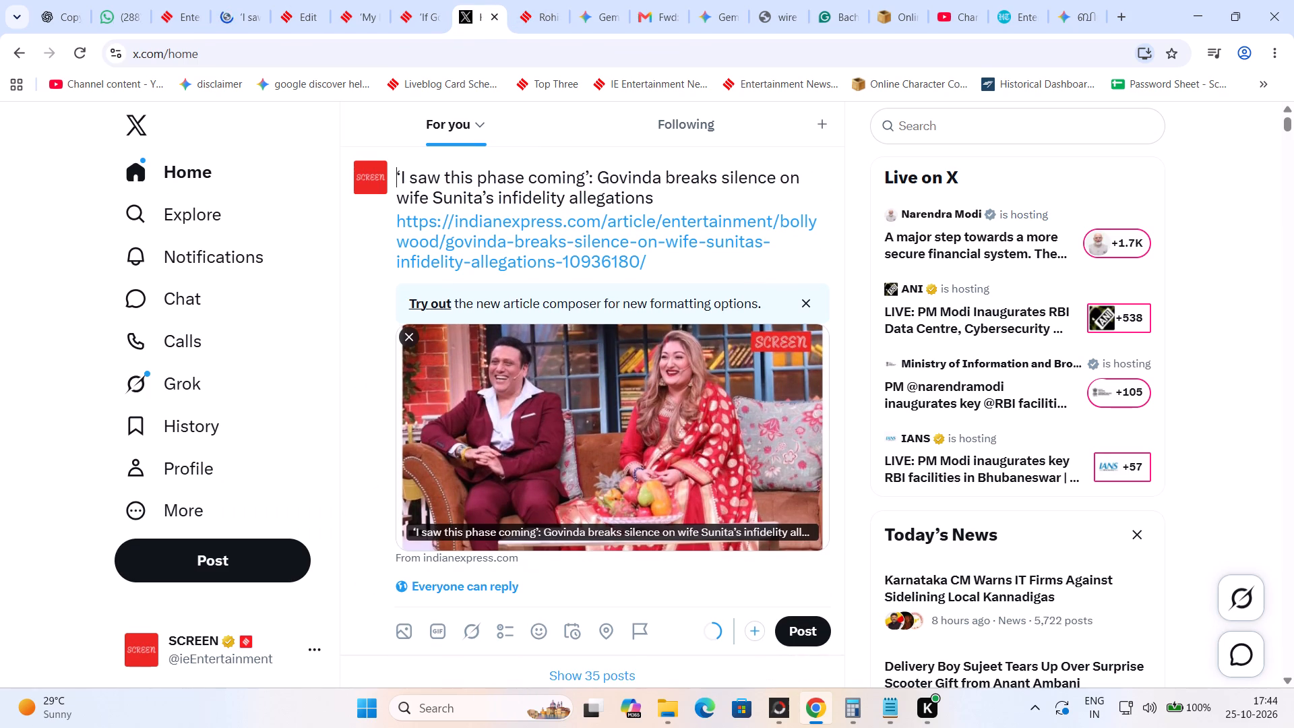
Turn "Govinda" into the hashtag #Govinda in the headline and publish the X post.
{"action": "left_click", "coordinate": [592, 183]}
{"action": "left_click", "coordinate": [603, 184]}
{"action": "key", "text": "shift+numbersign"}
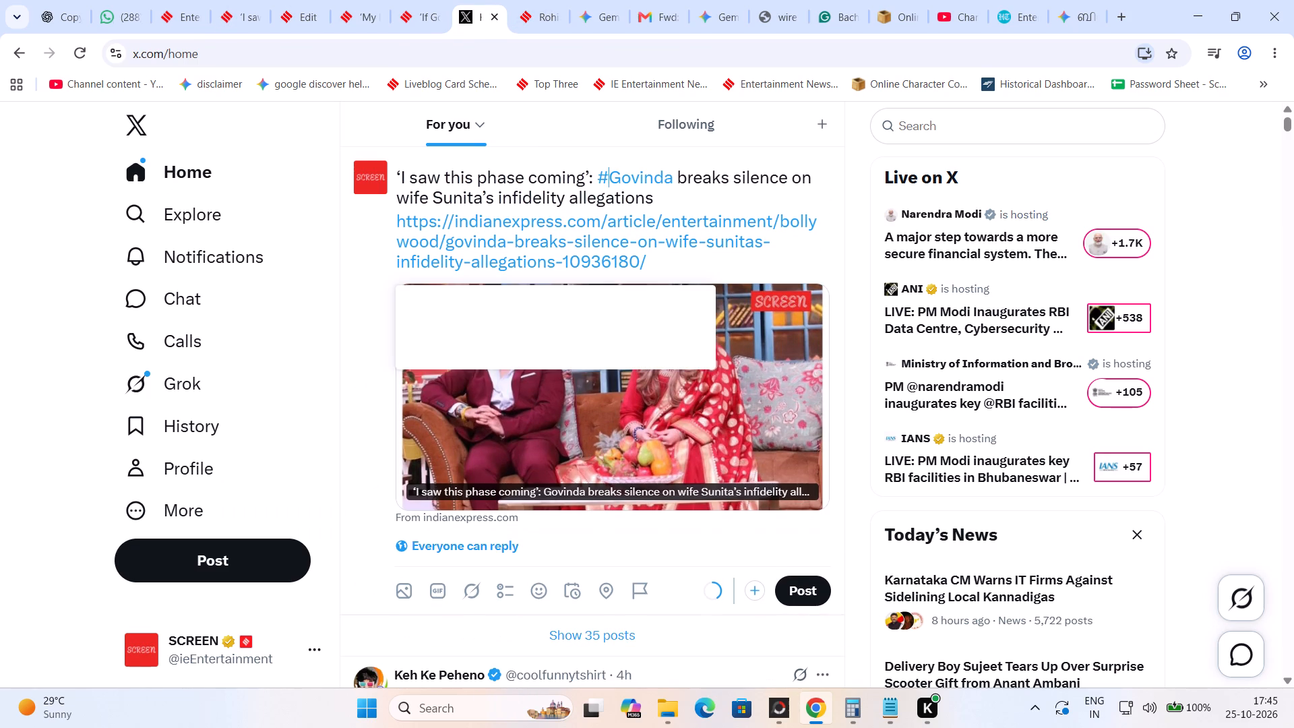
{"action": "left_click", "coordinate": [680, 180]}
{"action": "left_click", "coordinate": [797, 593]}
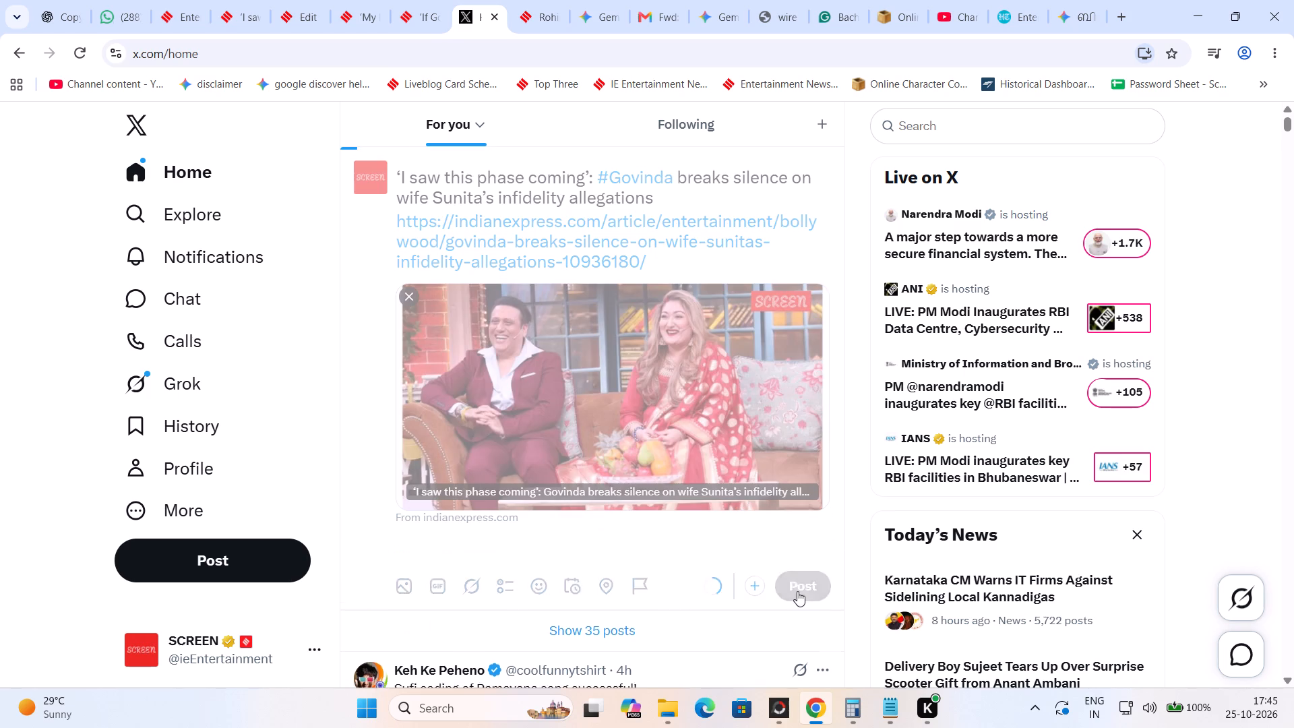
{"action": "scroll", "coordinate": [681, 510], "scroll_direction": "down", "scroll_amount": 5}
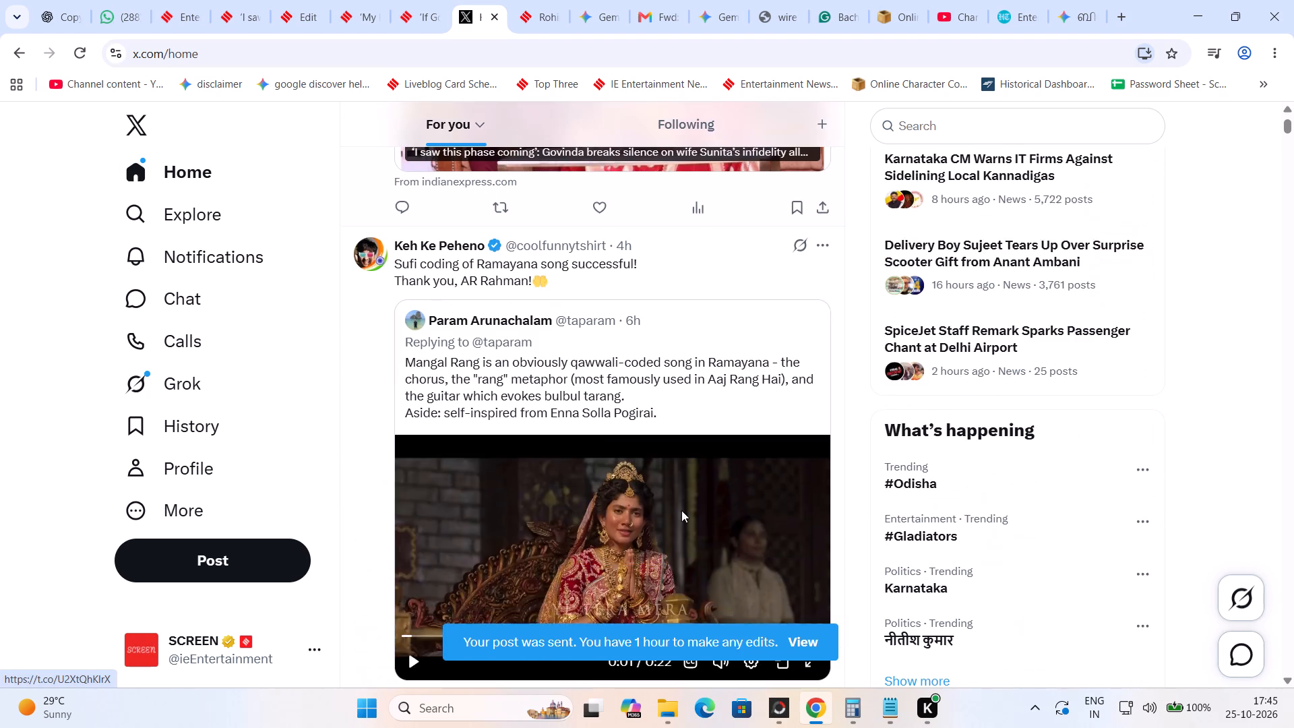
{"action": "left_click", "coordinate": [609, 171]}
{"action": "left_click", "coordinate": [326, 0]}
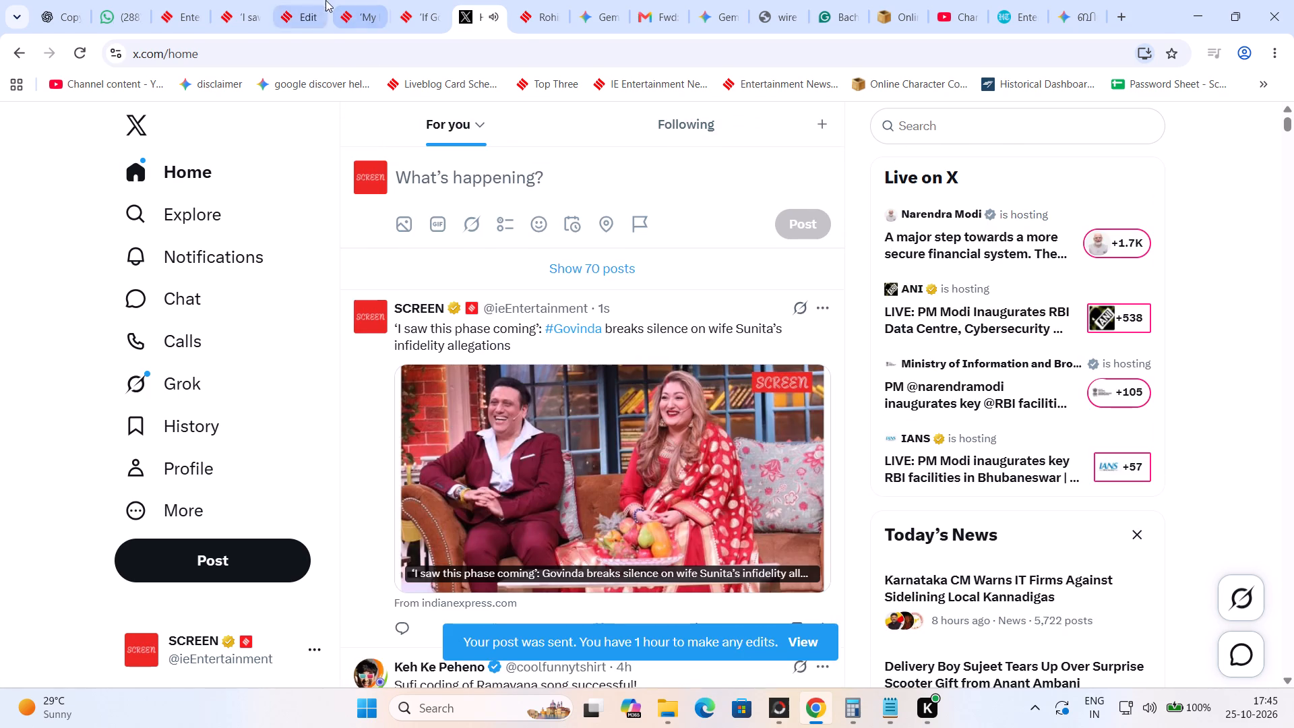
{"action": "left_click", "coordinate": [240, 0]}
{"action": "scroll", "coordinate": [513, 536], "scroll_direction": "down", "scroll_amount": 14}
{"action": "scroll", "coordinate": [528, 570], "scroll_direction": "down", "scroll_amount": 9}
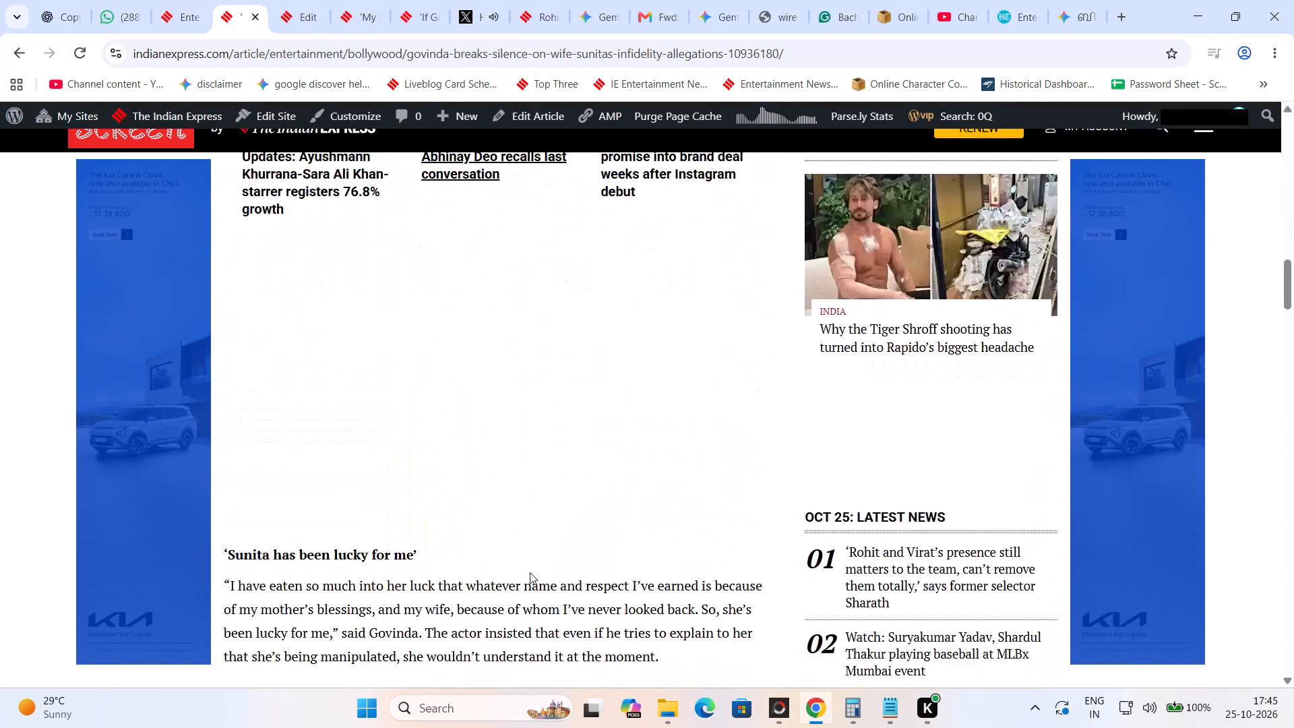
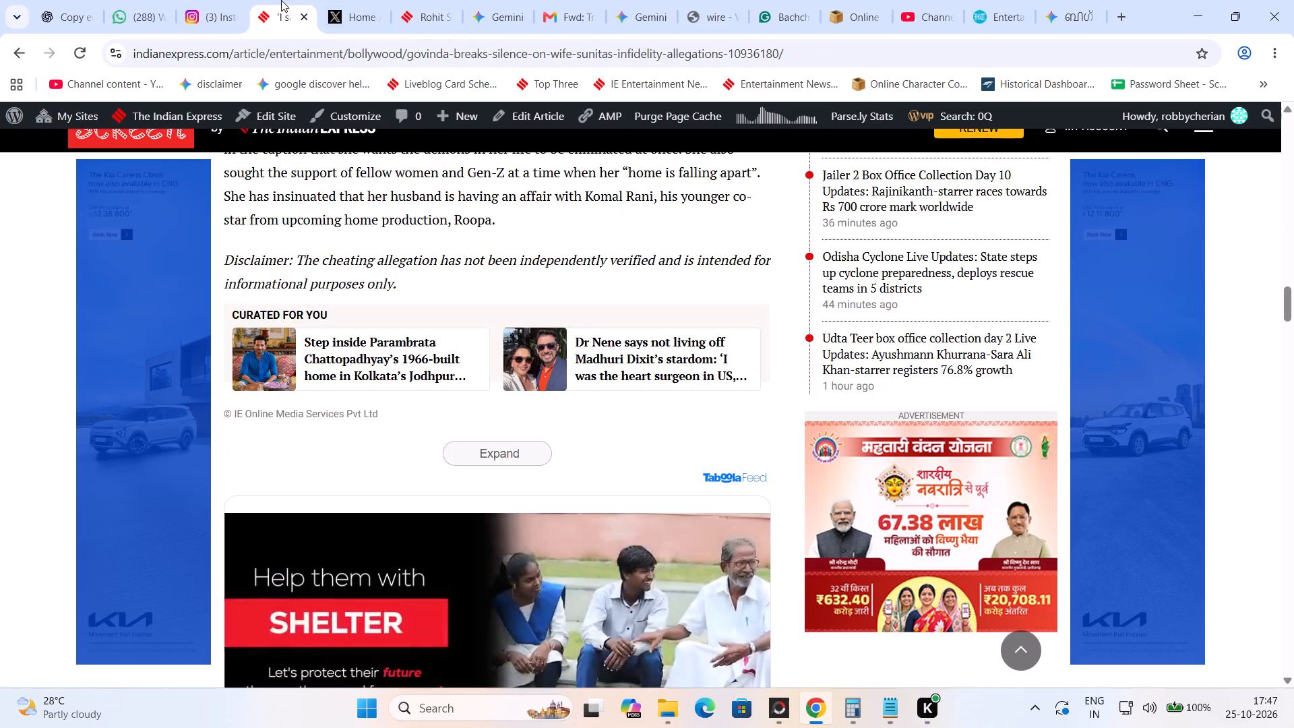
{"action": "left_click", "coordinate": [518, 115]}
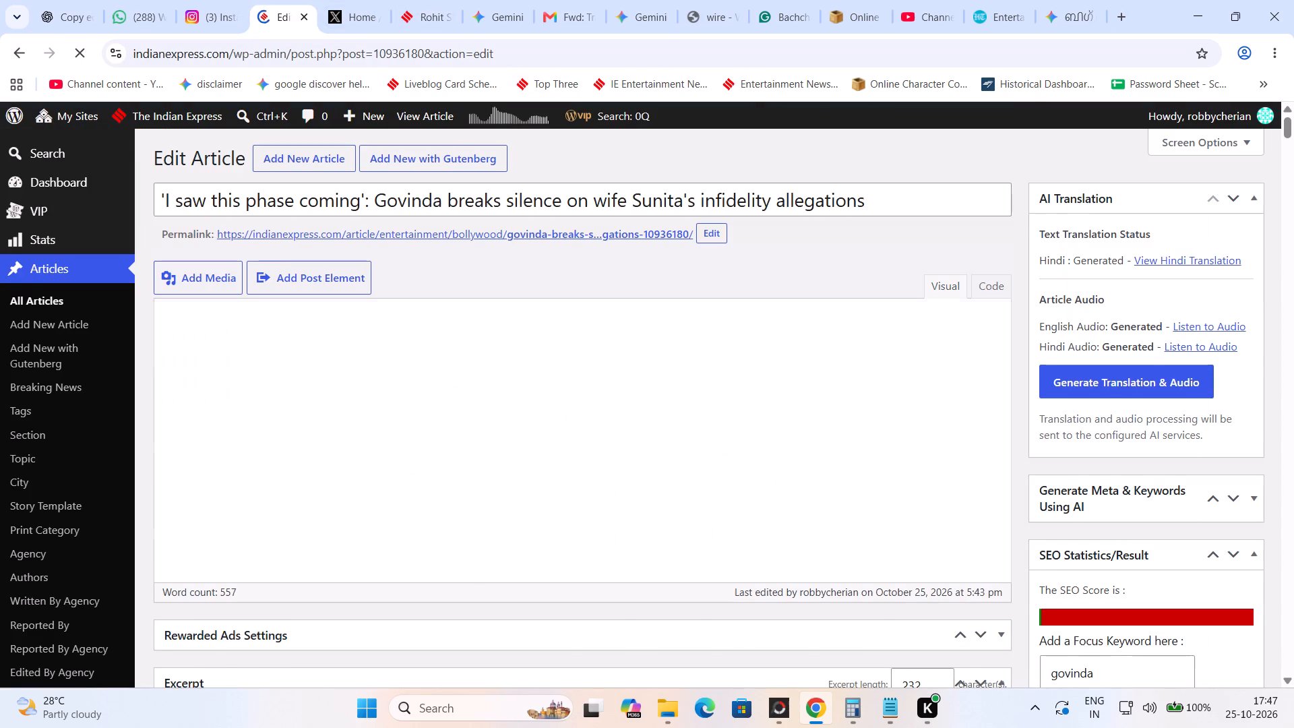
{"action": "scroll", "coordinate": [433, 365], "scroll_direction": "down", "scroll_amount": 12}
{"action": "scroll", "coordinate": [433, 365], "scroll_direction": "up", "scroll_amount": 3}
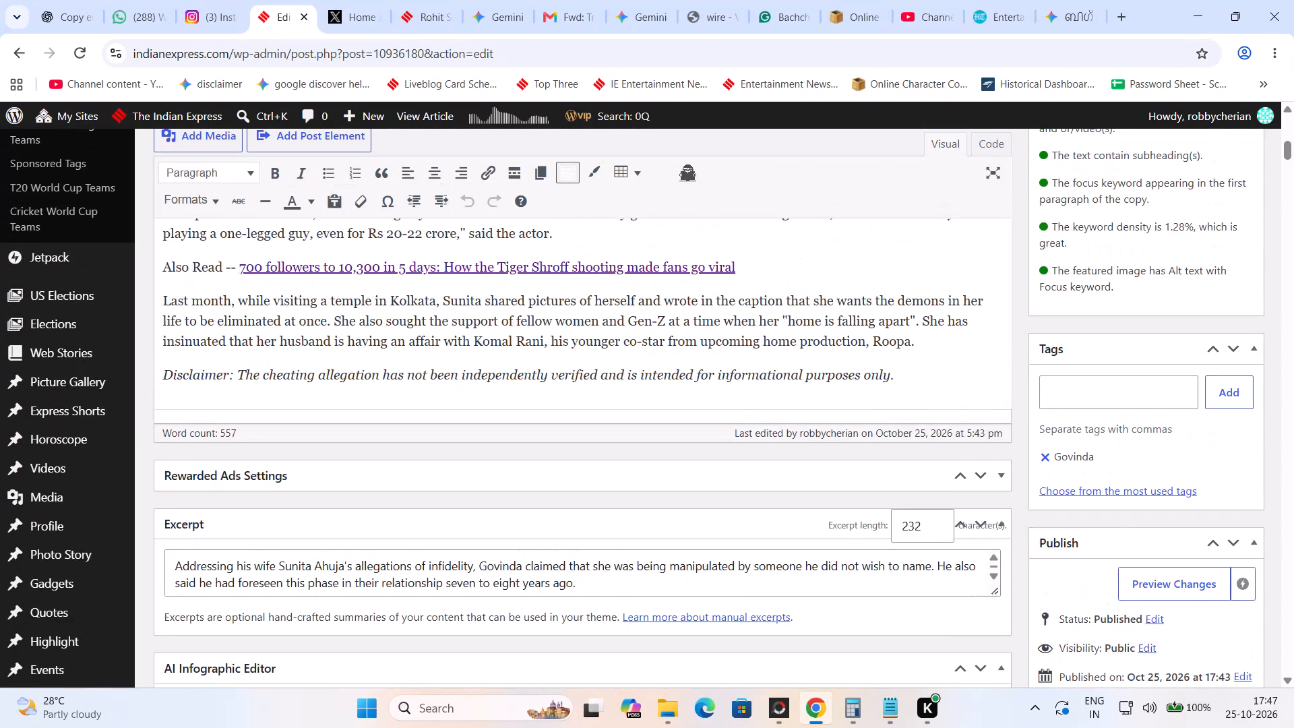
{"action": "scroll", "coordinate": [433, 365], "scroll_direction": "up", "scroll_amount": 3}
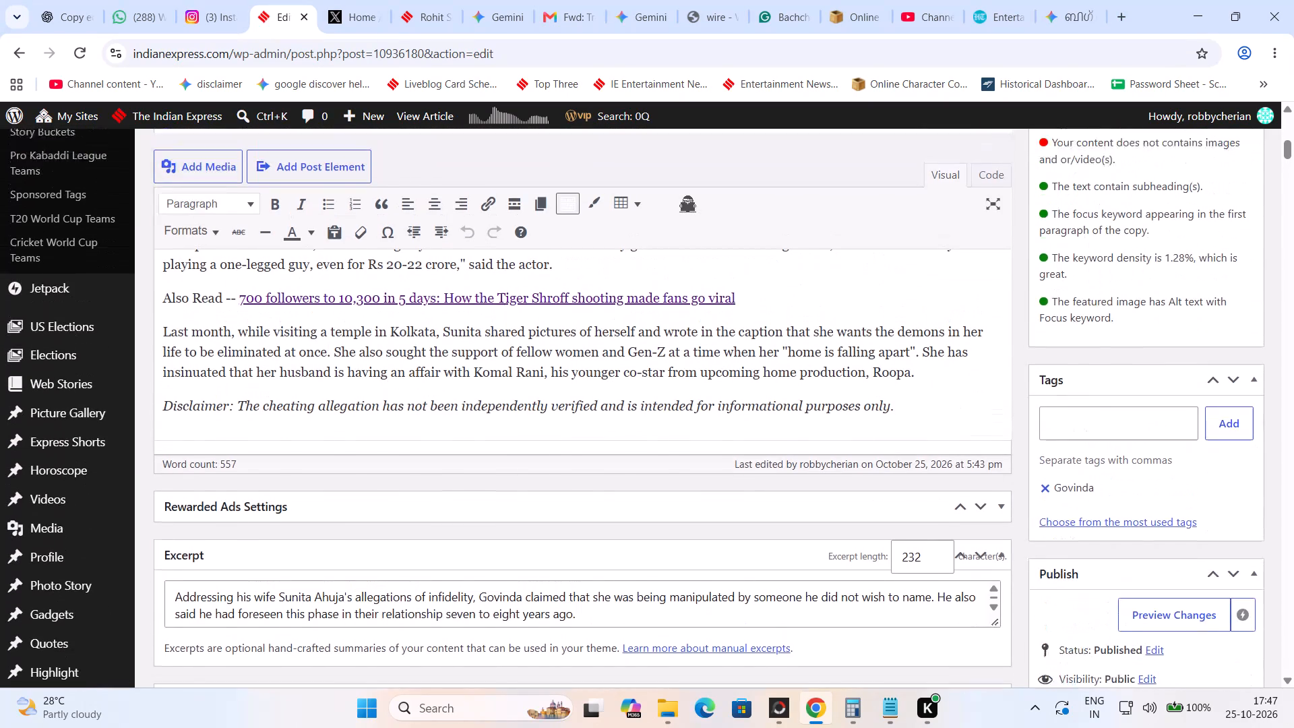
Review the end of the Govinda article's body text in the editor and go back to its published page.
{"action": "scroll", "coordinate": [433, 365], "scroll_direction": "up", "scroll_amount": 8}
{"action": "scroll", "coordinate": [134, 208], "scroll_direction": "down", "scroll_amount": 5}
{"action": "left_click", "coordinate": [14, 55]}
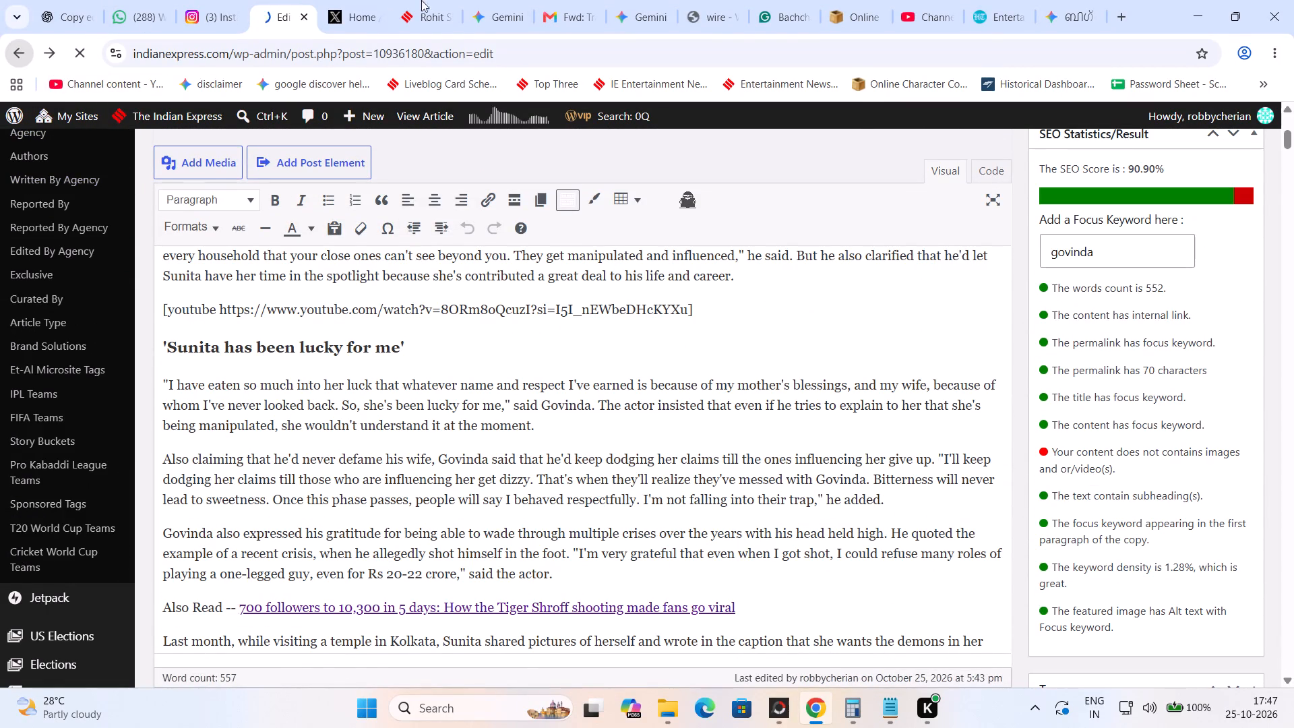
Copy the web address of the published Rohit Shetty and Qazi Touqeer article.
{"action": "left_click", "coordinate": [427, 0]}
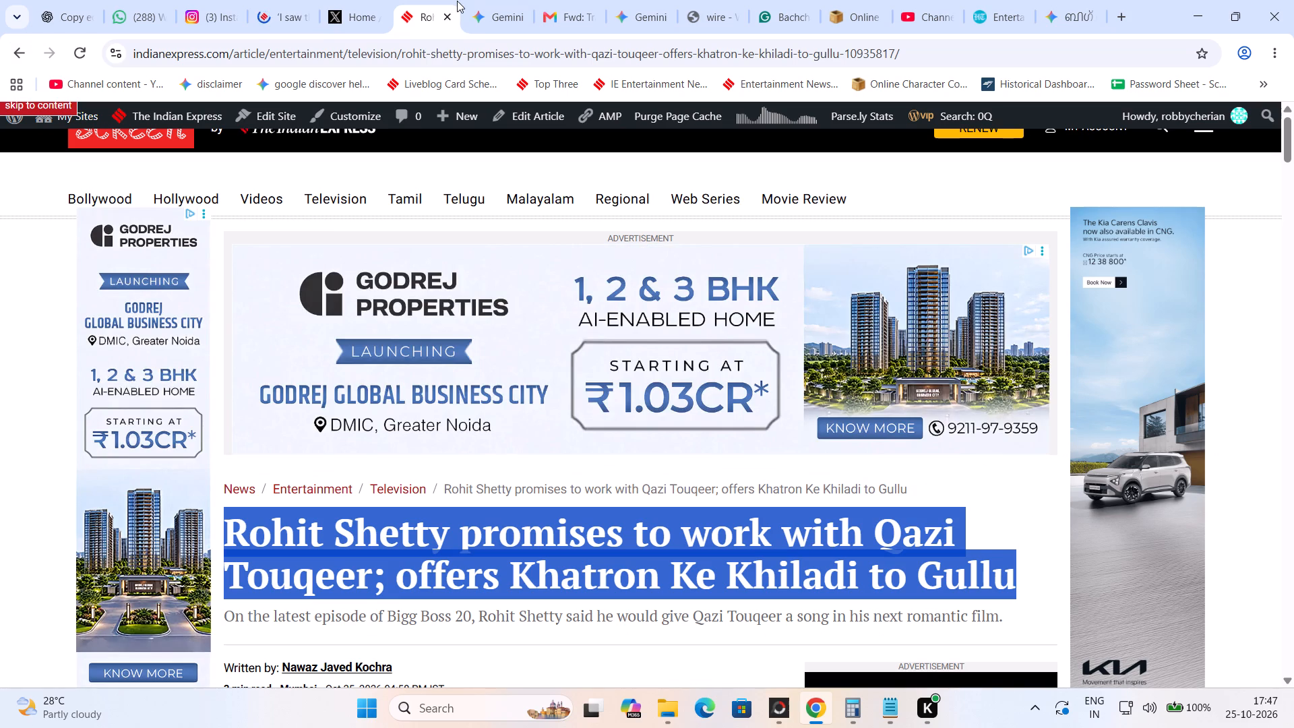
{"action": "left_click", "coordinate": [426, 57]}
{"action": "right_click", "coordinate": [426, 57]}
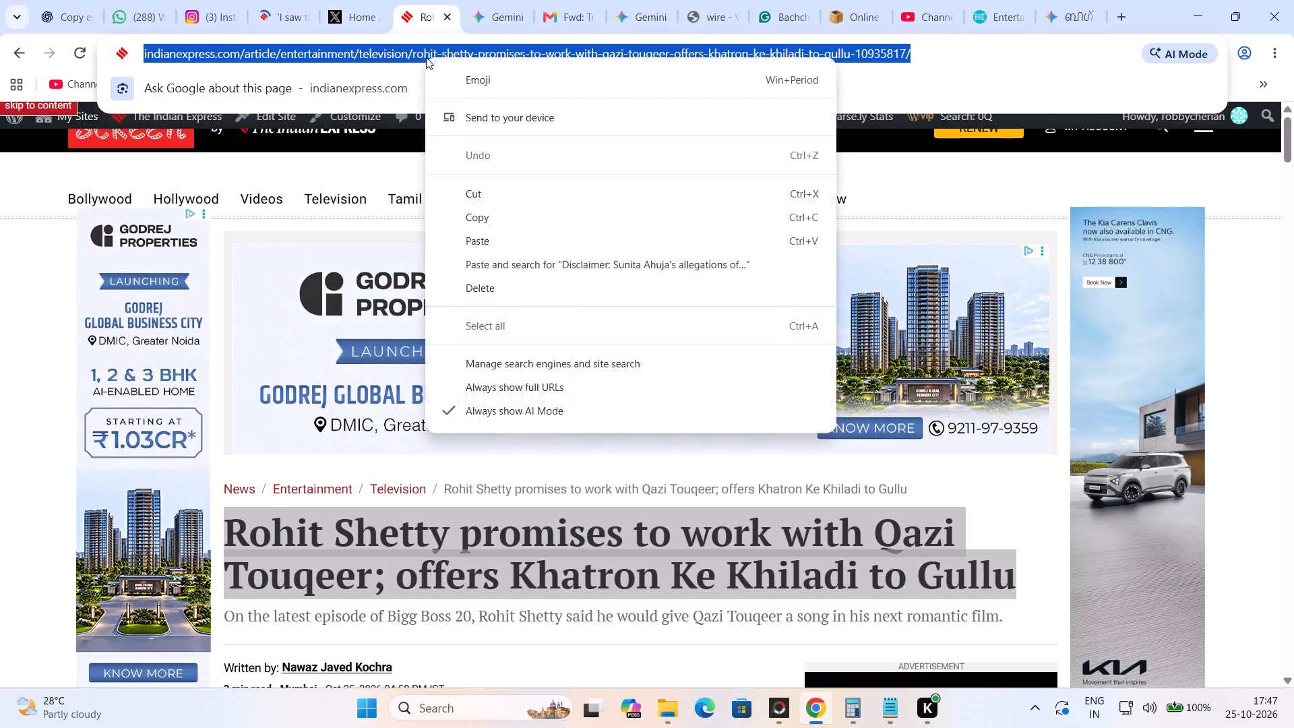
{"action": "left_click", "coordinate": [501, 221]}
Open the SCREEN profile on X and look through its posts from the newest back to those of Oct 24.
{"action": "left_click", "coordinate": [392, 0]}
{"action": "left_click", "coordinate": [375, 0]}
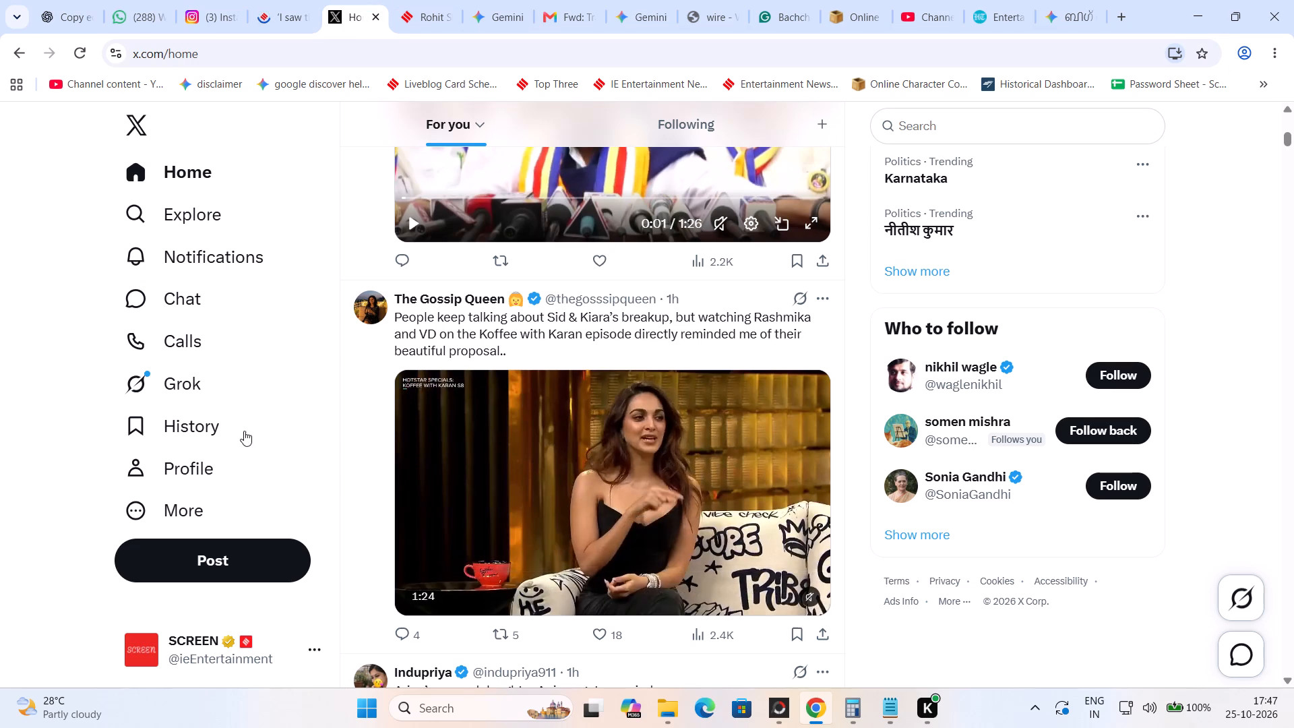
{"action": "left_click", "coordinate": [237, 454]}
{"action": "scroll", "coordinate": [656, 454], "scroll_direction": "down", "scroll_amount": 5}
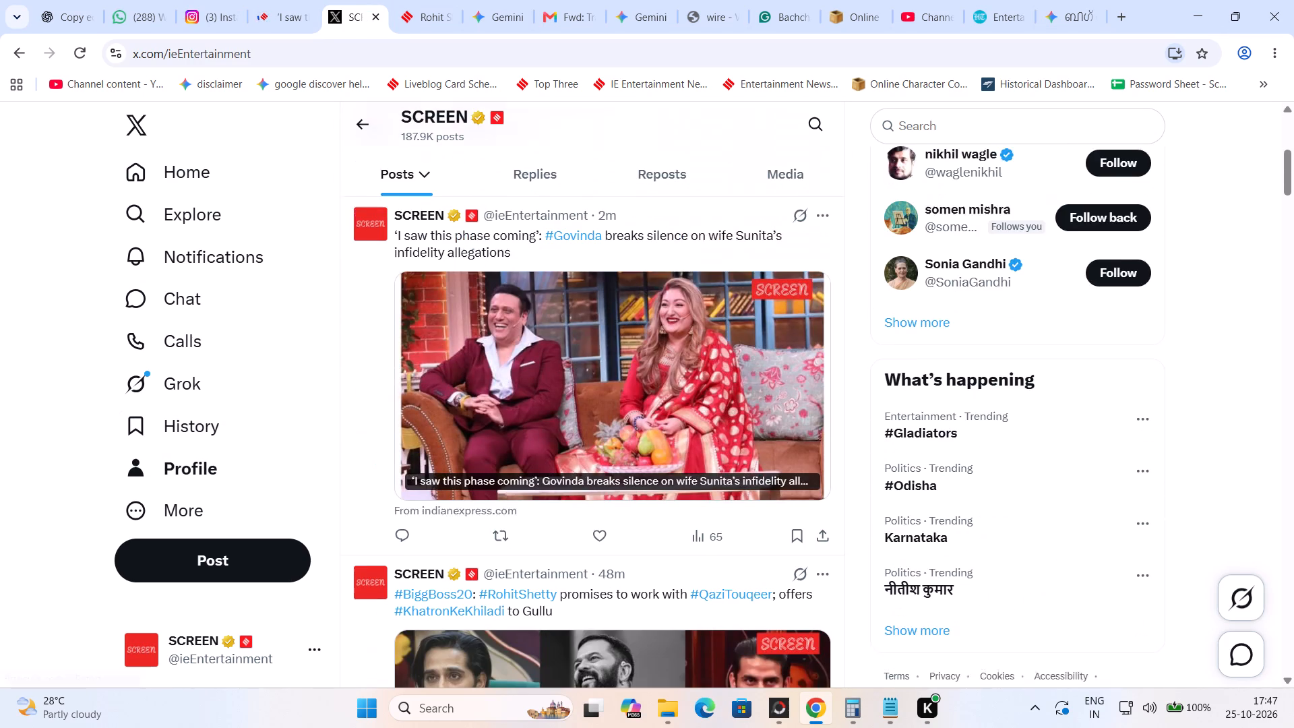
{"action": "scroll", "coordinate": [656, 456], "scroll_direction": "down", "scroll_amount": 4}
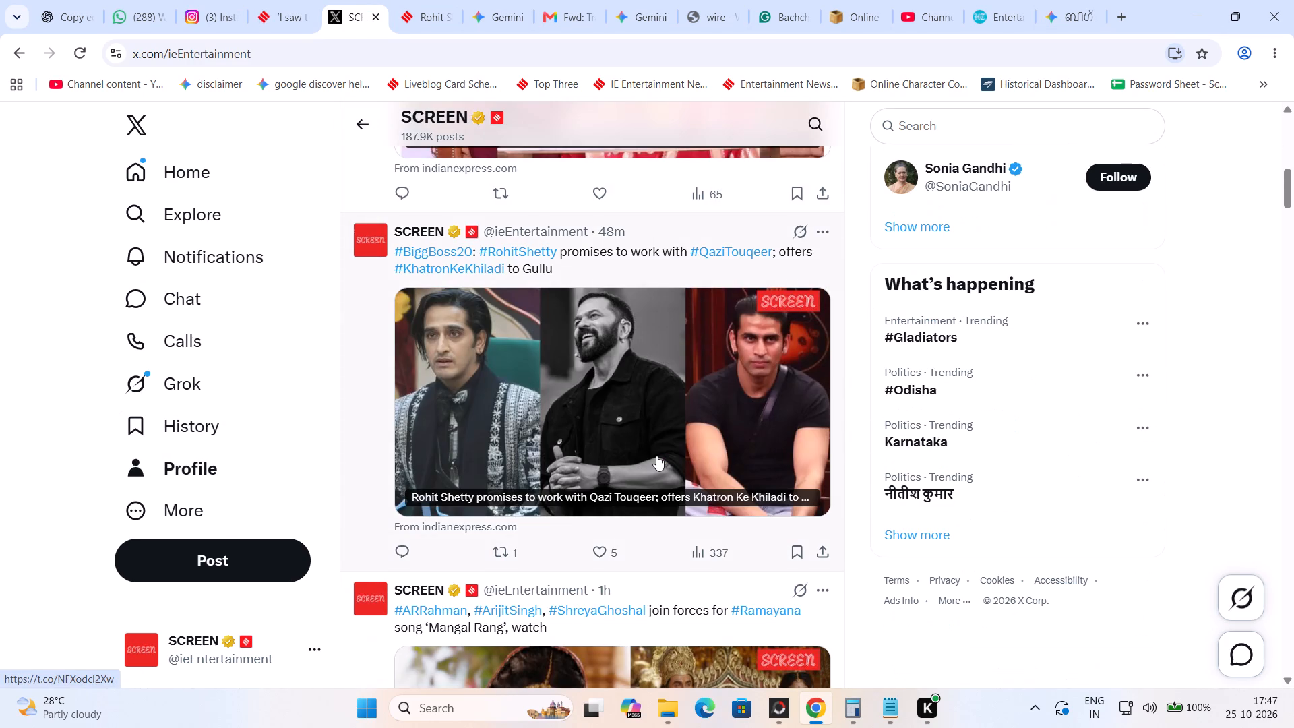
{"action": "scroll", "coordinate": [656, 456], "scroll_direction": "down", "scroll_amount": 7}
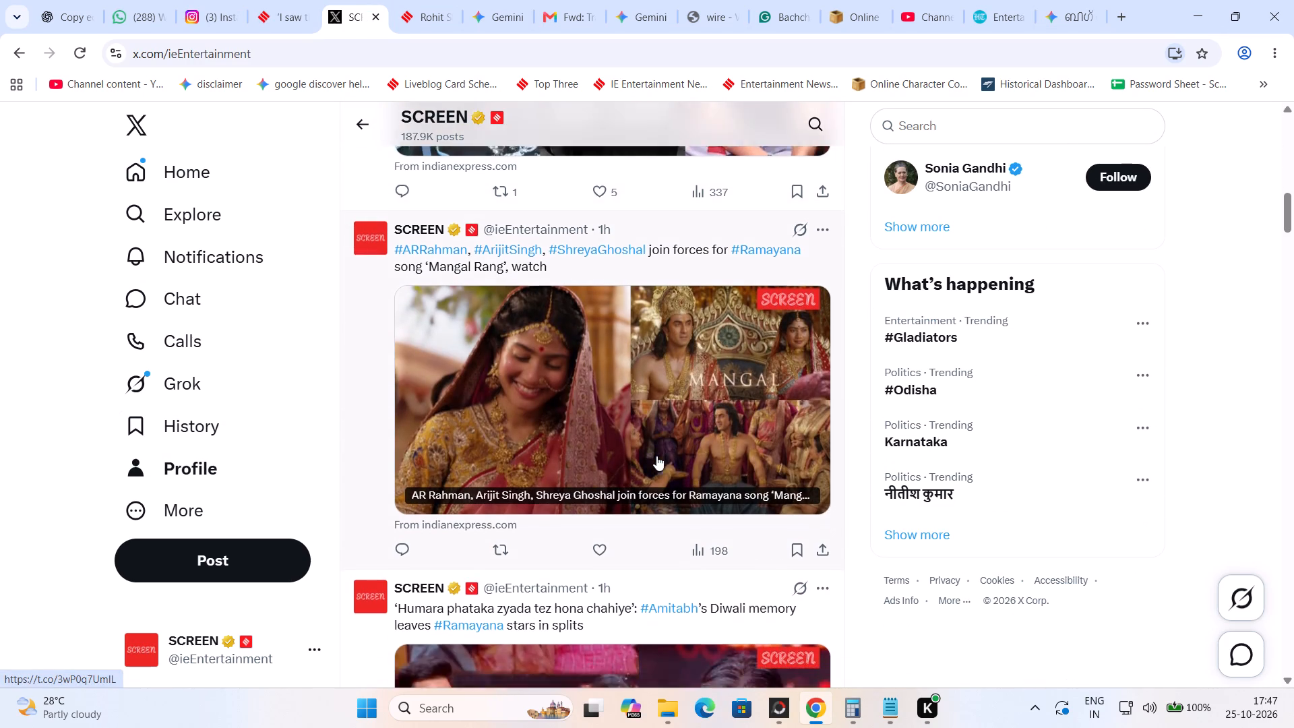
{"action": "scroll", "coordinate": [656, 456], "scroll_direction": "down", "scroll_amount": 9}
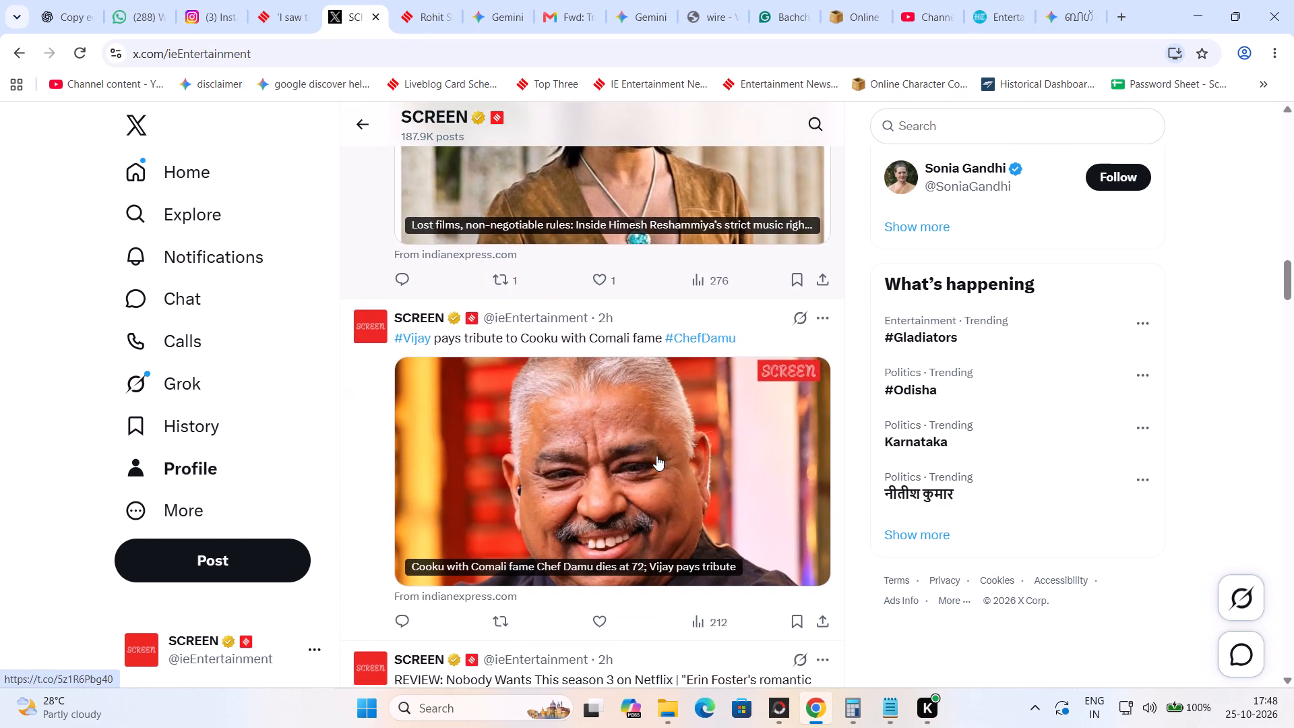
{"action": "scroll", "coordinate": [656, 456], "scroll_direction": "down", "scroll_amount": 16}
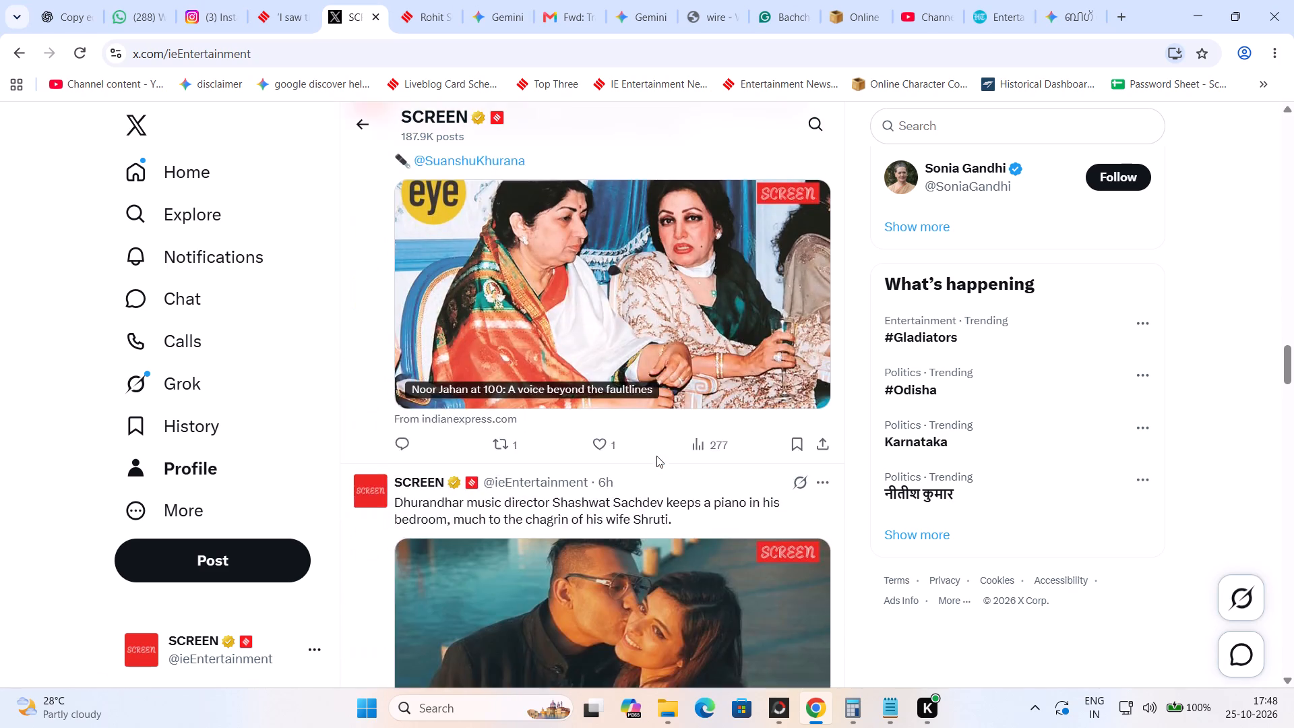
{"action": "scroll", "coordinate": [656, 456], "scroll_direction": "down", "scroll_amount": 20}
{"action": "scroll", "coordinate": [656, 456], "scroll_direction": "down", "scroll_amount": 5}
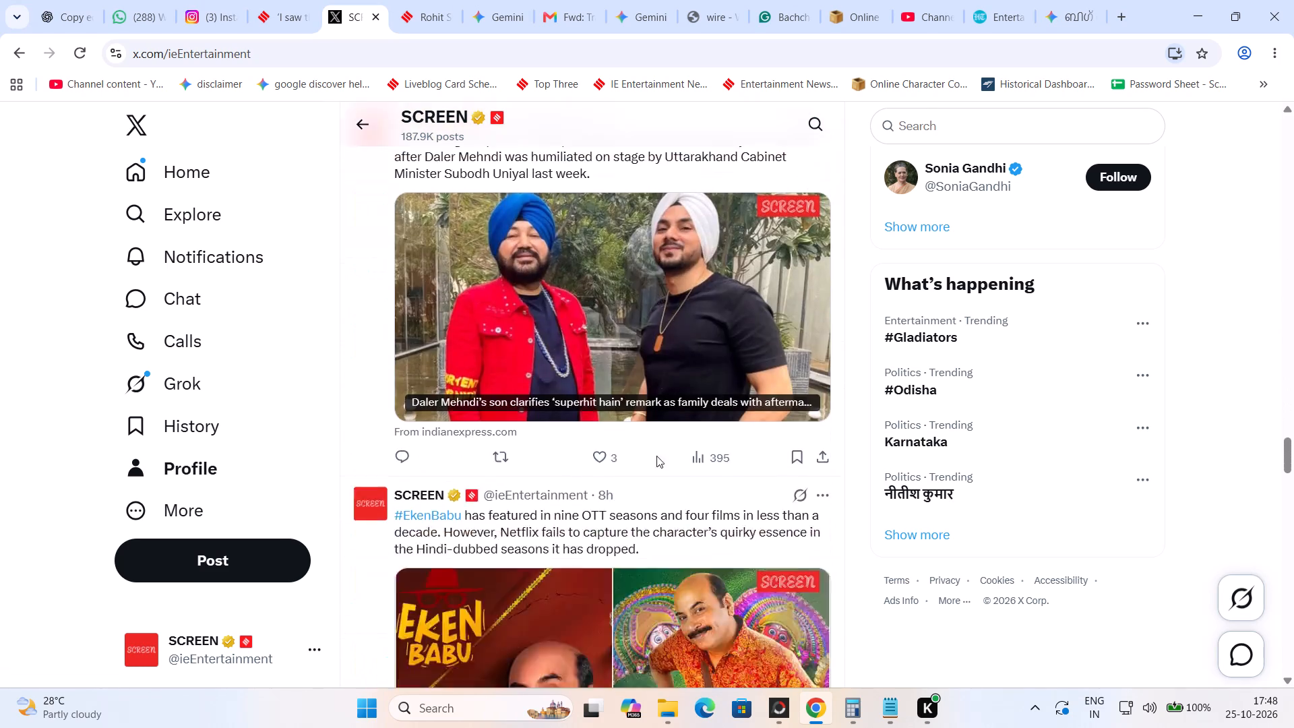
{"action": "scroll", "coordinate": [656, 456], "scroll_direction": "down", "scroll_amount": 16}
{"action": "scroll", "coordinate": [656, 456], "scroll_direction": "down", "scroll_amount": 6}
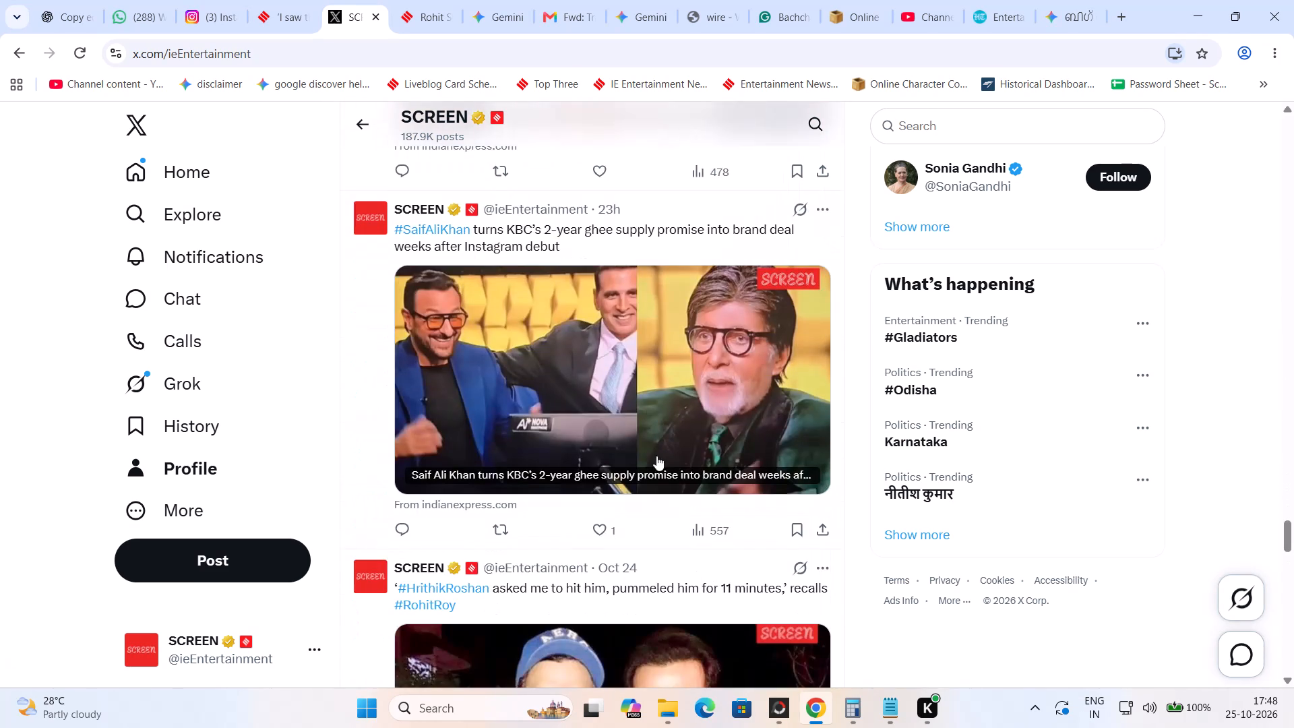
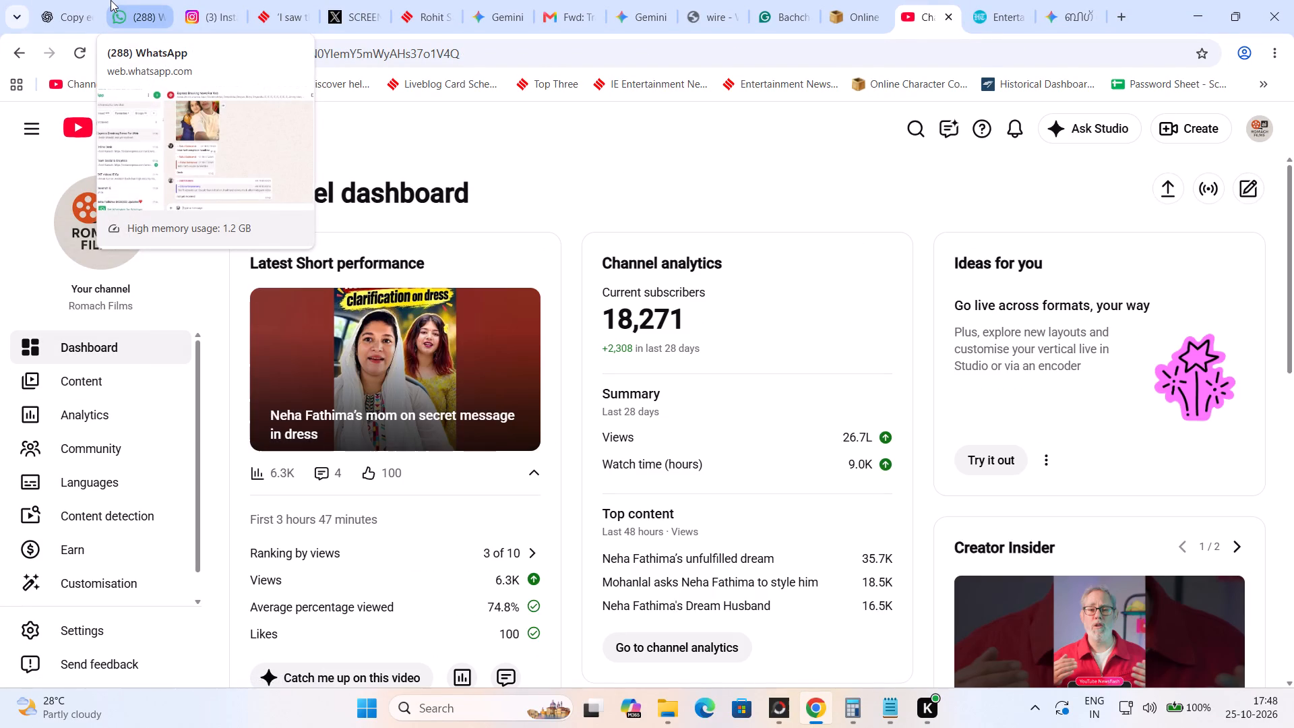
Open the comments on the latest Short, "Neha Fathima's mom on secret message in dress", to read viewer responses.
{"action": "left_click", "coordinate": [503, 675]}
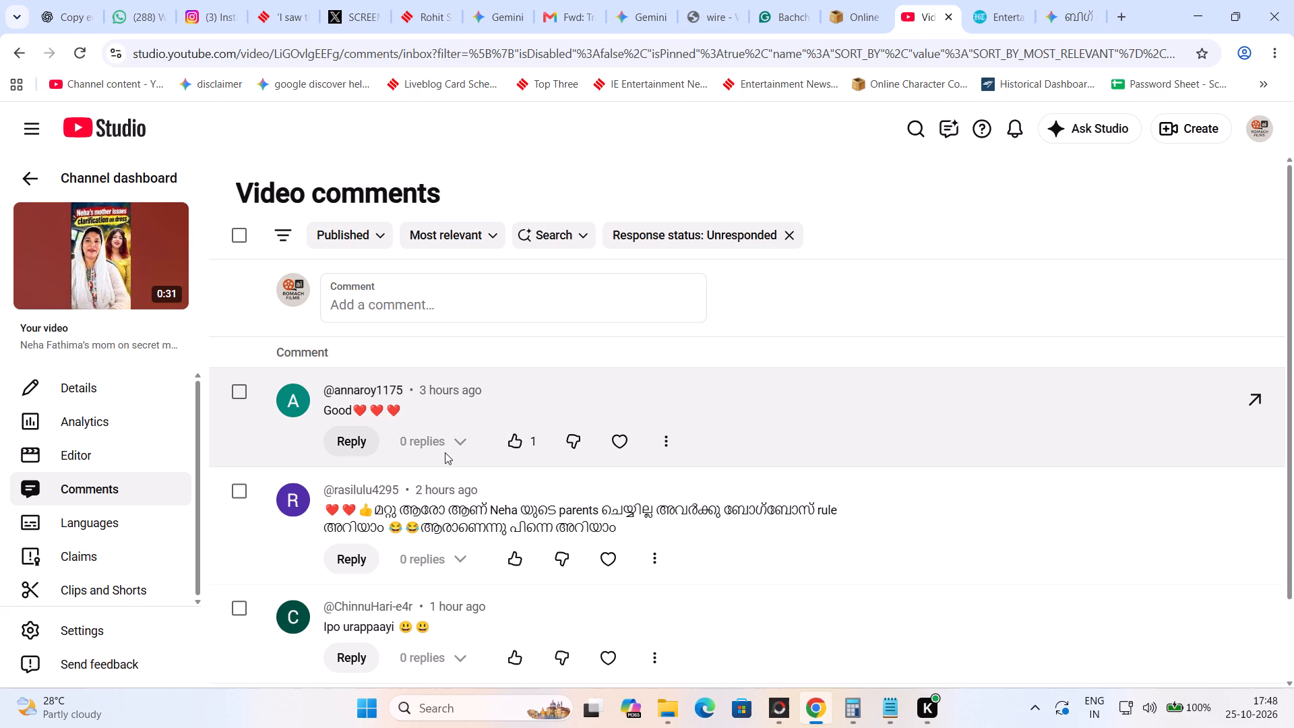
{"action": "scroll", "coordinate": [445, 452], "scroll_direction": "down", "scroll_amount": 2}
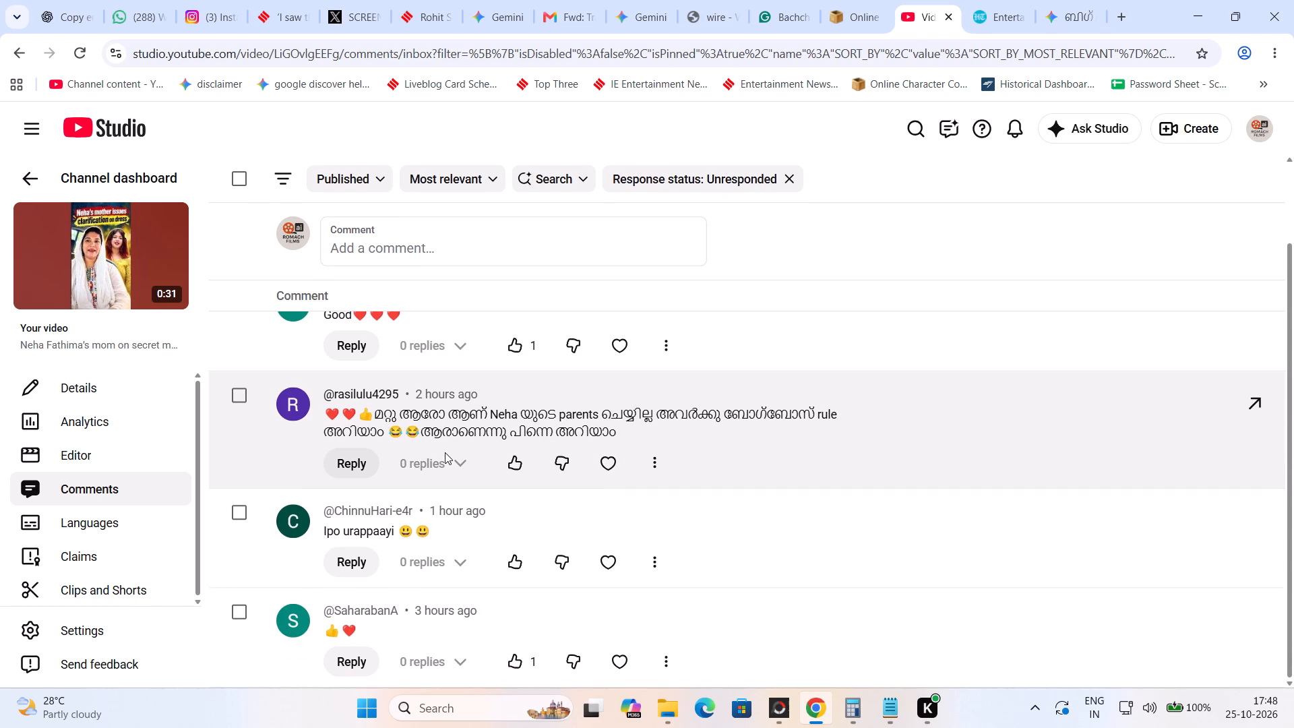
{"action": "scroll", "coordinate": [445, 452], "scroll_direction": "down", "scroll_amount": 2}
{"action": "scroll", "coordinate": [445, 452], "scroll_direction": "up", "scroll_amount": 2}
{"action": "scroll", "coordinate": [481, 450], "scroll_direction": "down", "scroll_amount": 3}
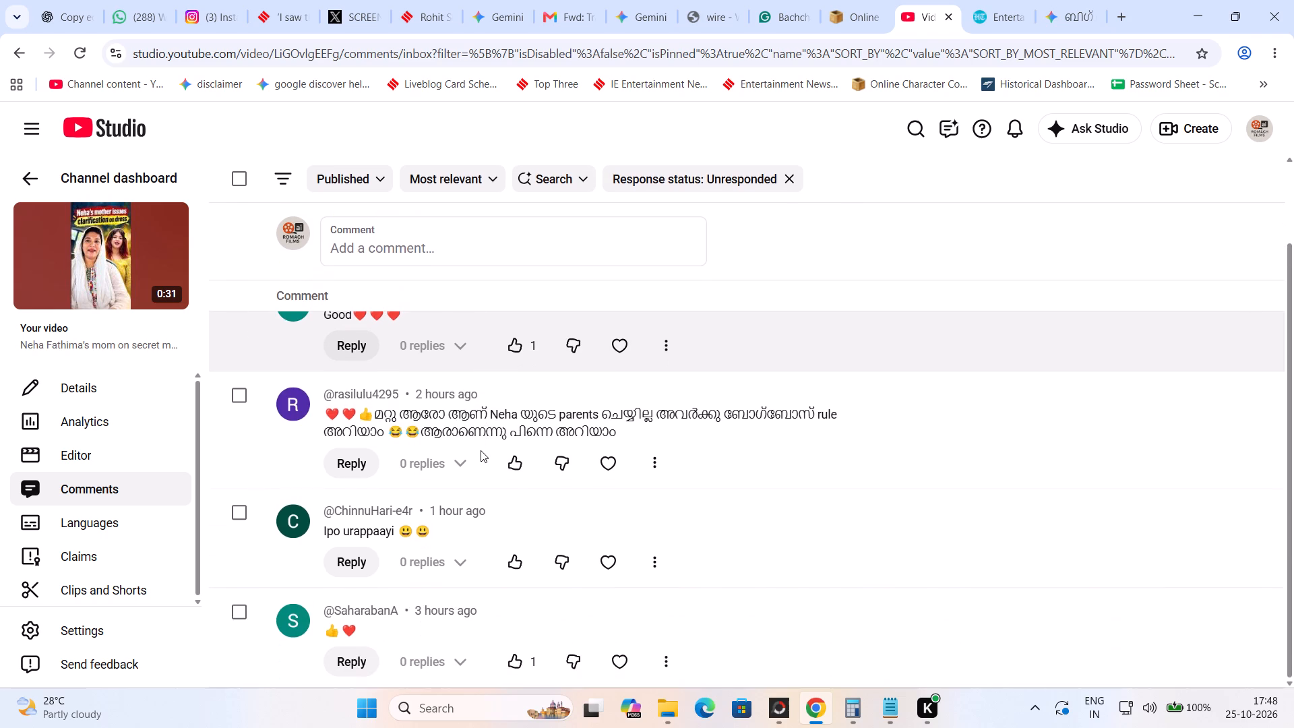
{"action": "left_click", "coordinate": [125, 431]}
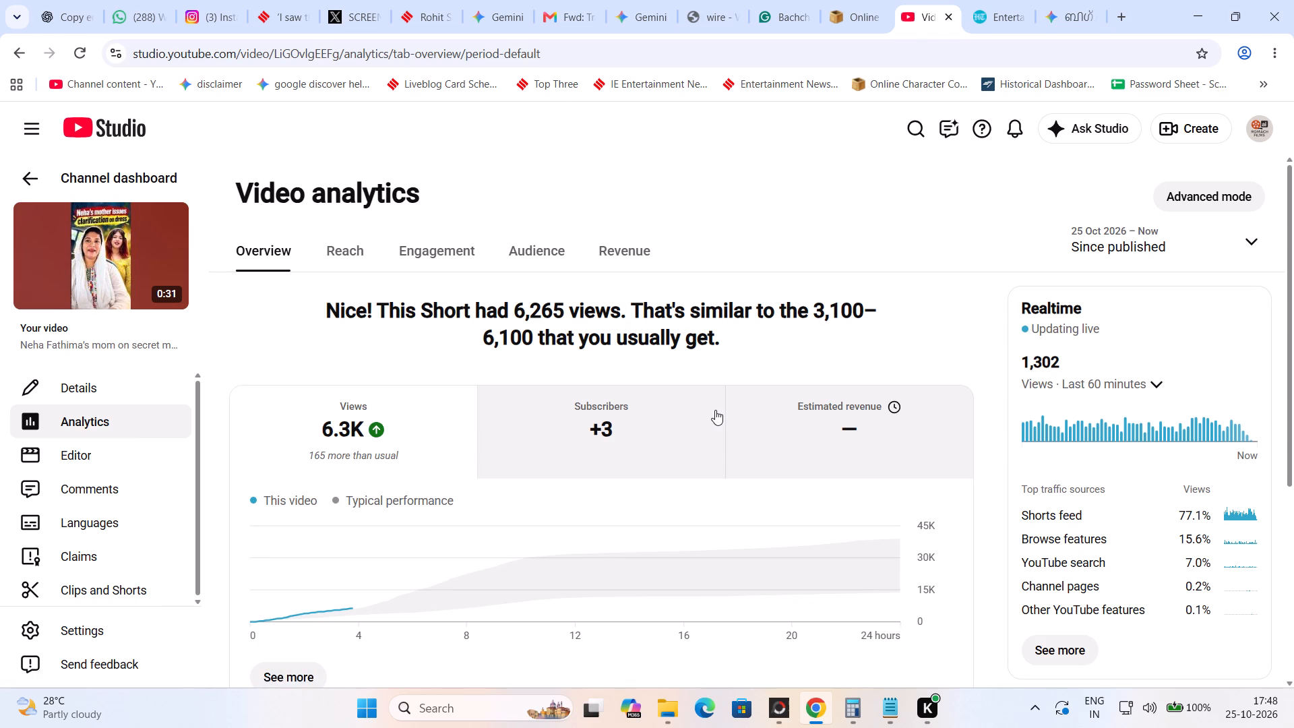
{"action": "scroll", "coordinate": [715, 410], "scroll_direction": "down", "scroll_amount": 5}
{"action": "scroll", "coordinate": [715, 410], "scroll_direction": "up", "scroll_amount": 4}
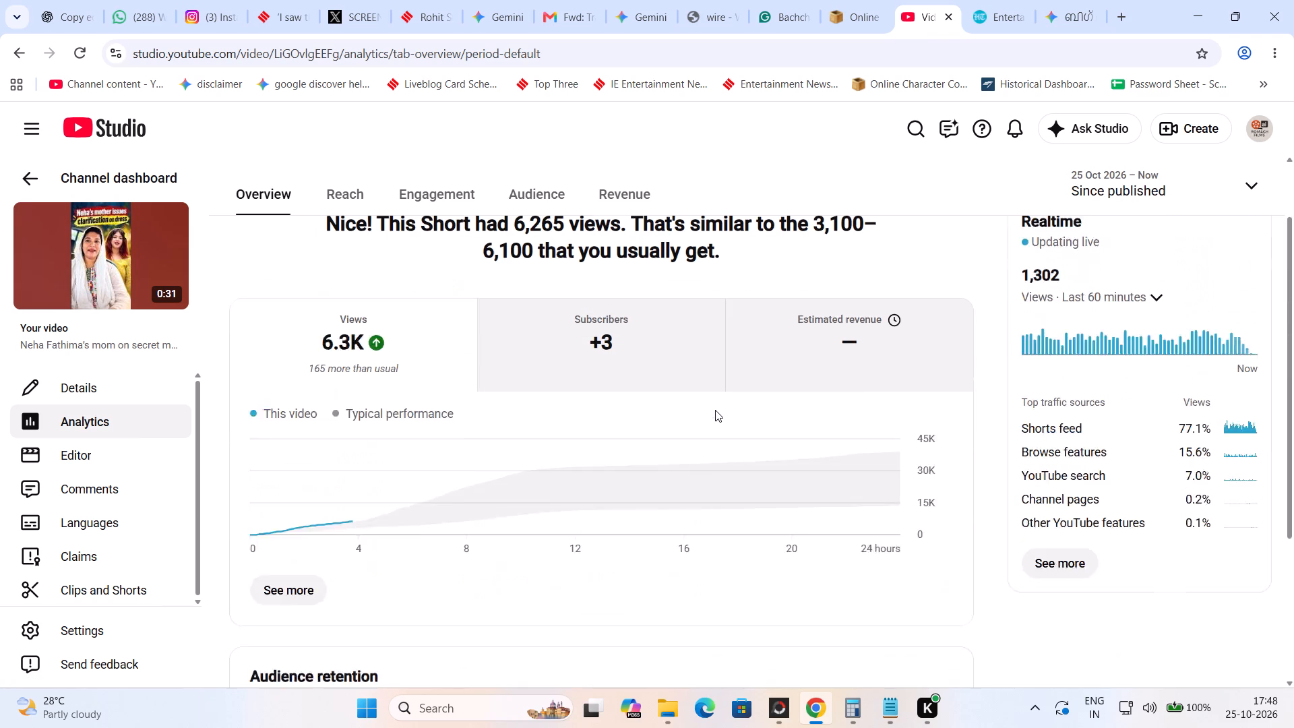
Return to the Romach Films channel dashboard and check the Earn page's eligibility requirements for reapplying.
{"action": "left_click", "coordinate": [41, 179]}
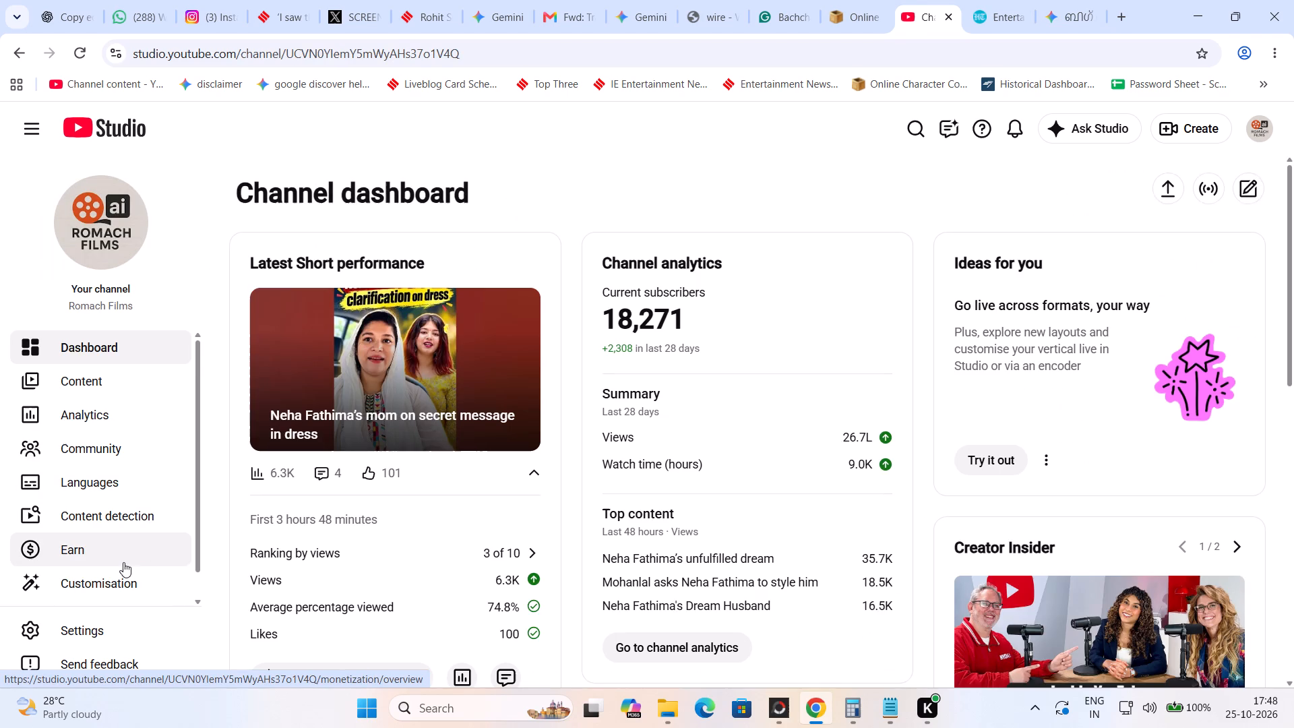
{"action": "left_click", "coordinate": [123, 562]}
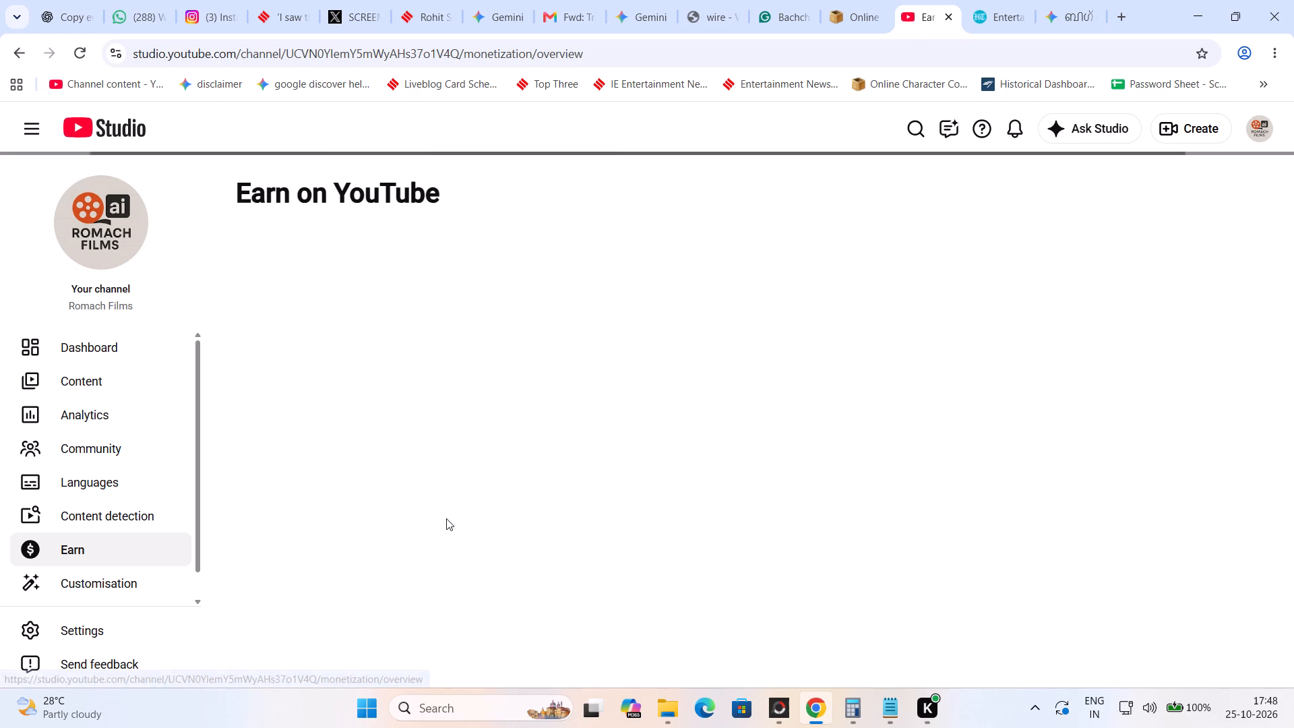
{"action": "scroll", "coordinate": [446, 518], "scroll_direction": "down", "scroll_amount": 13}
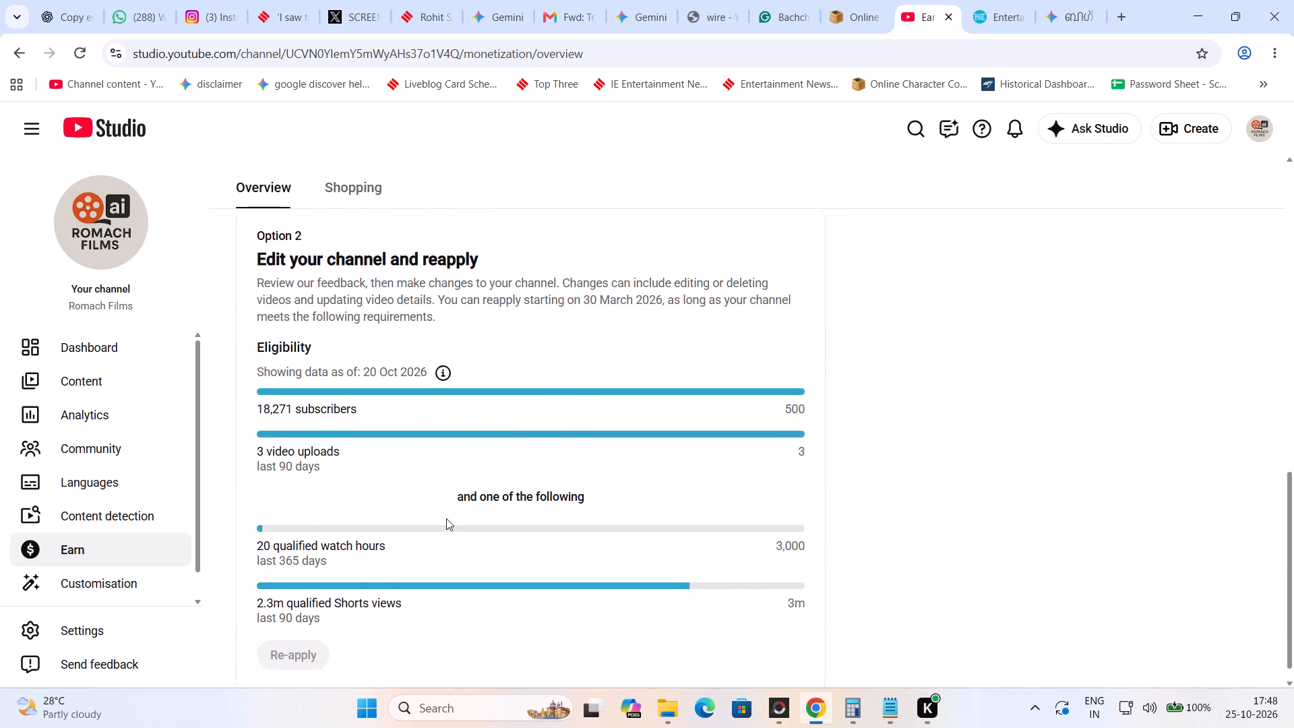
Switch to X, load the new posts in the For you home feed and browse them for entertainment news.
{"action": "left_click", "coordinate": [279, 0]}
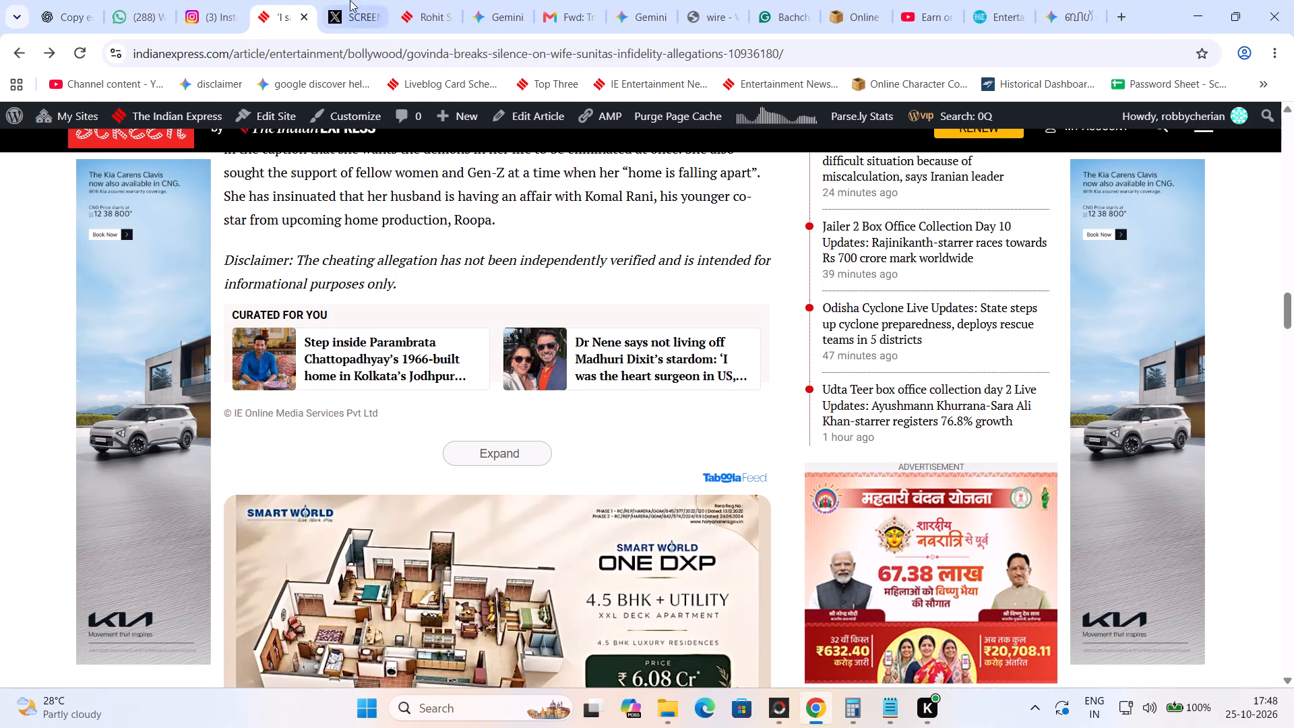
{"action": "left_click", "coordinate": [365, 0]}
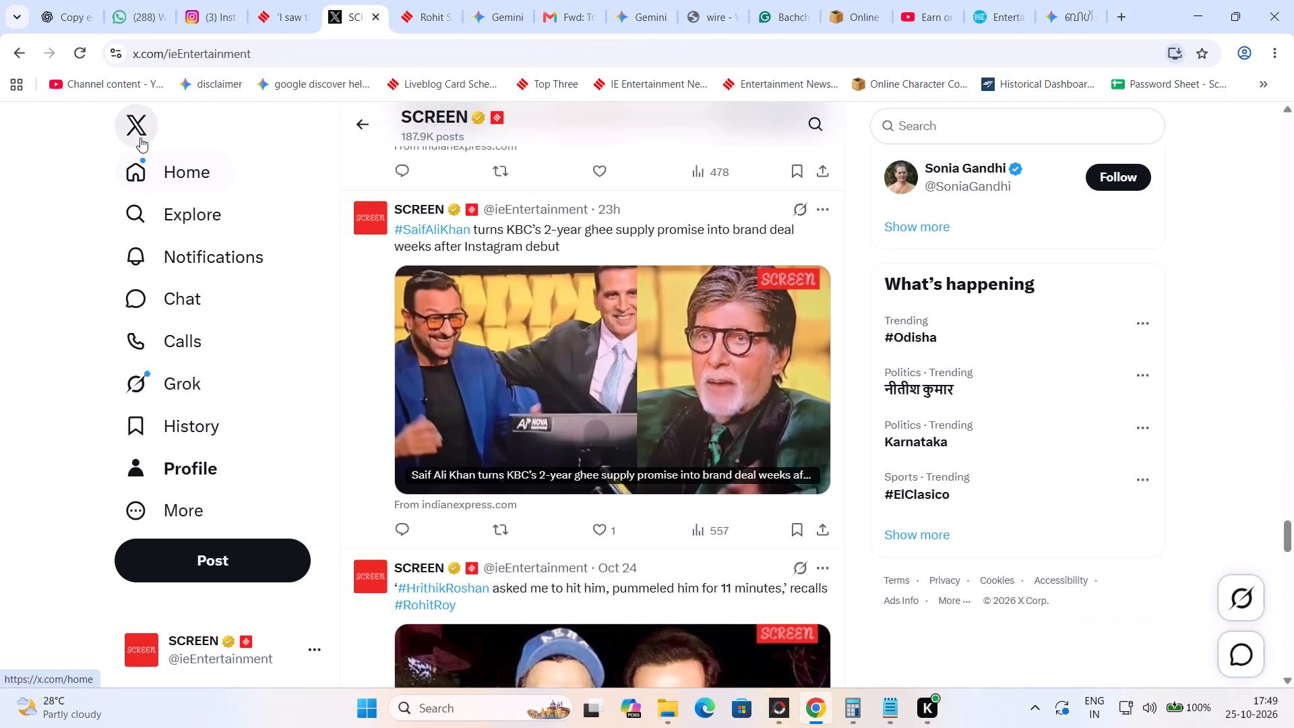
{"action": "left_click", "coordinate": [140, 138]}
{"action": "left_click", "coordinate": [140, 138]}
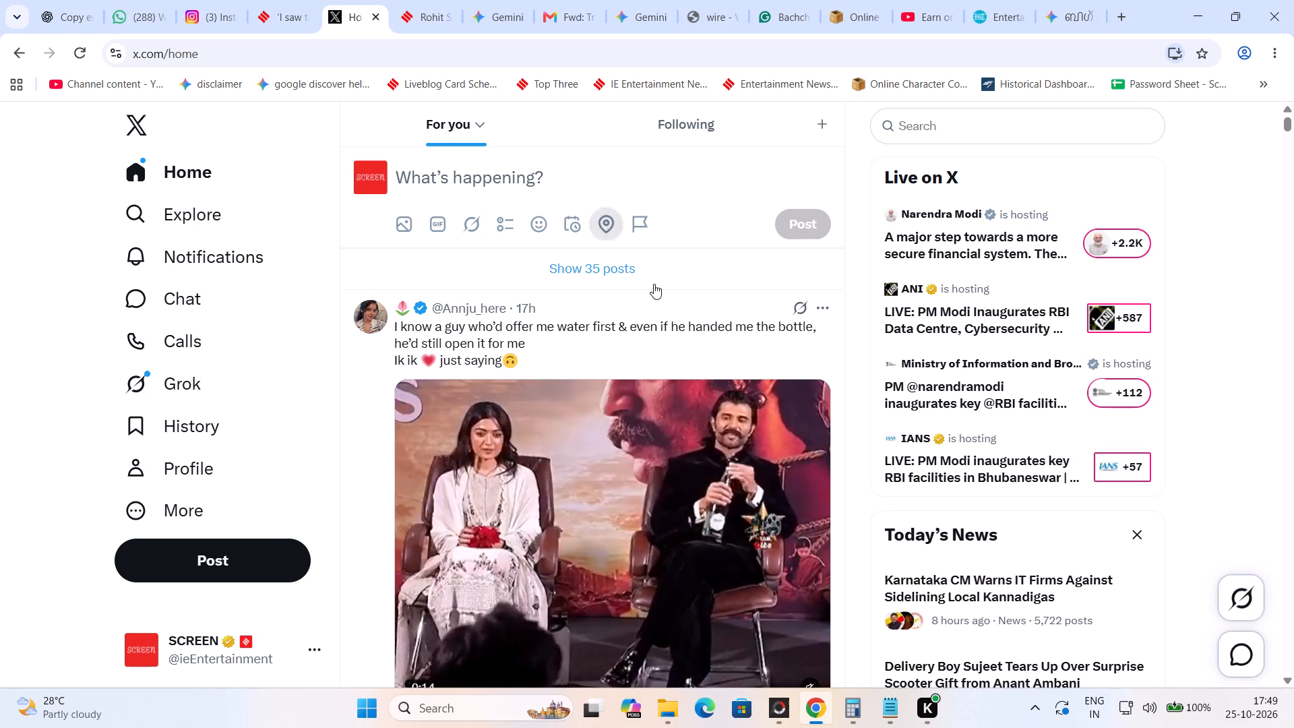
{"action": "left_click", "coordinate": [707, 277]}
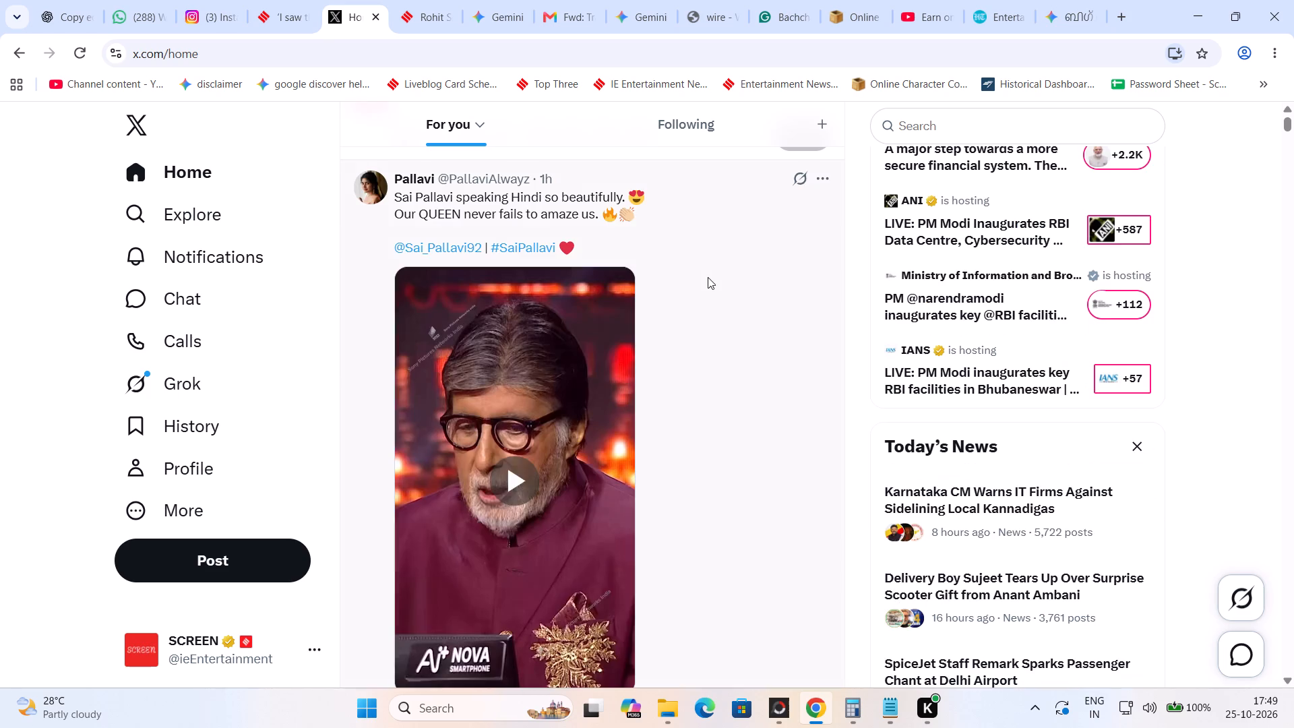
{"action": "scroll", "coordinate": [708, 277], "scroll_direction": "down", "scroll_amount": 3}
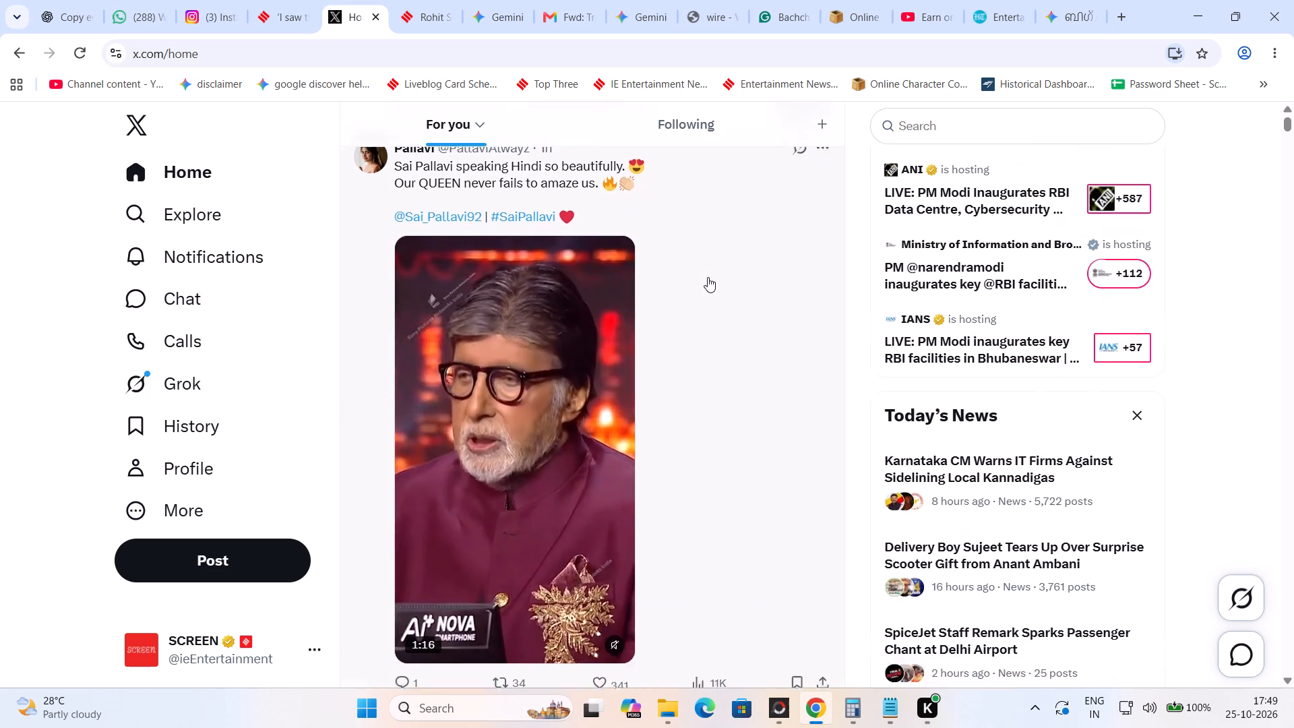
{"action": "scroll", "coordinate": [708, 277], "scroll_direction": "down", "scroll_amount": 3}
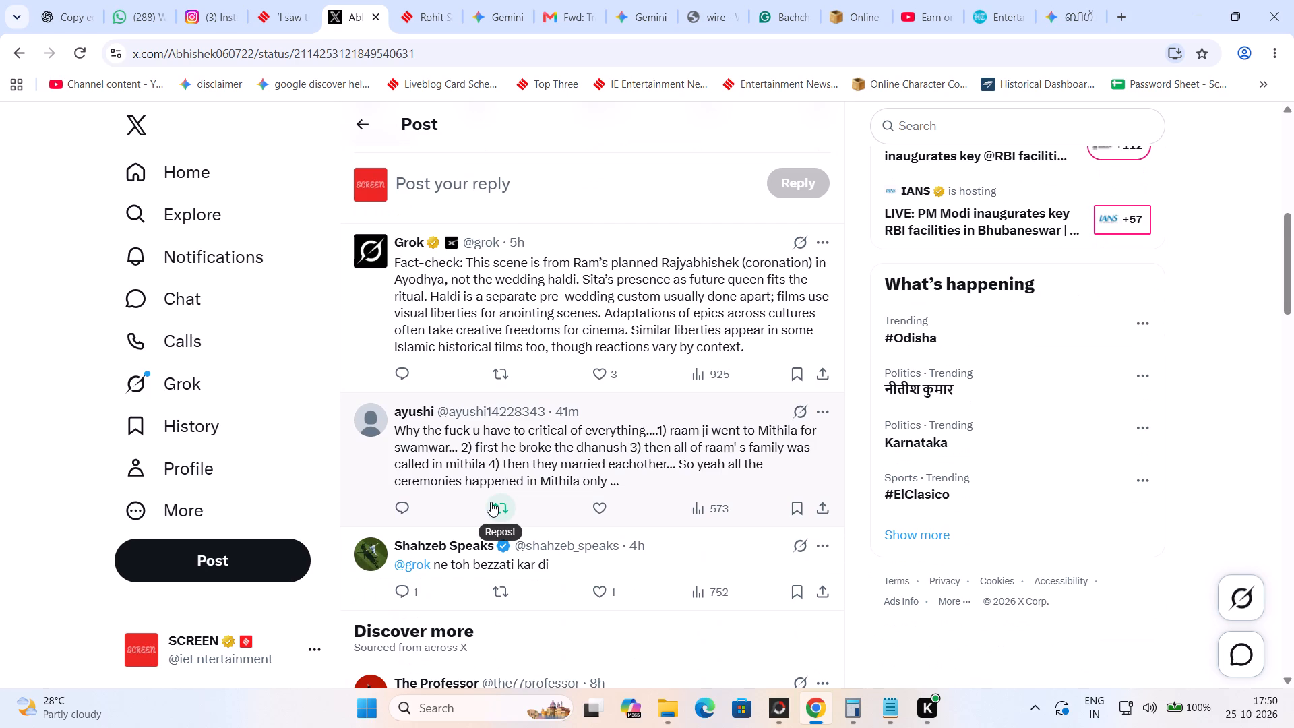
{"action": "scroll", "coordinate": [491, 502], "scroll_direction": "down", "scroll_amount": 1}
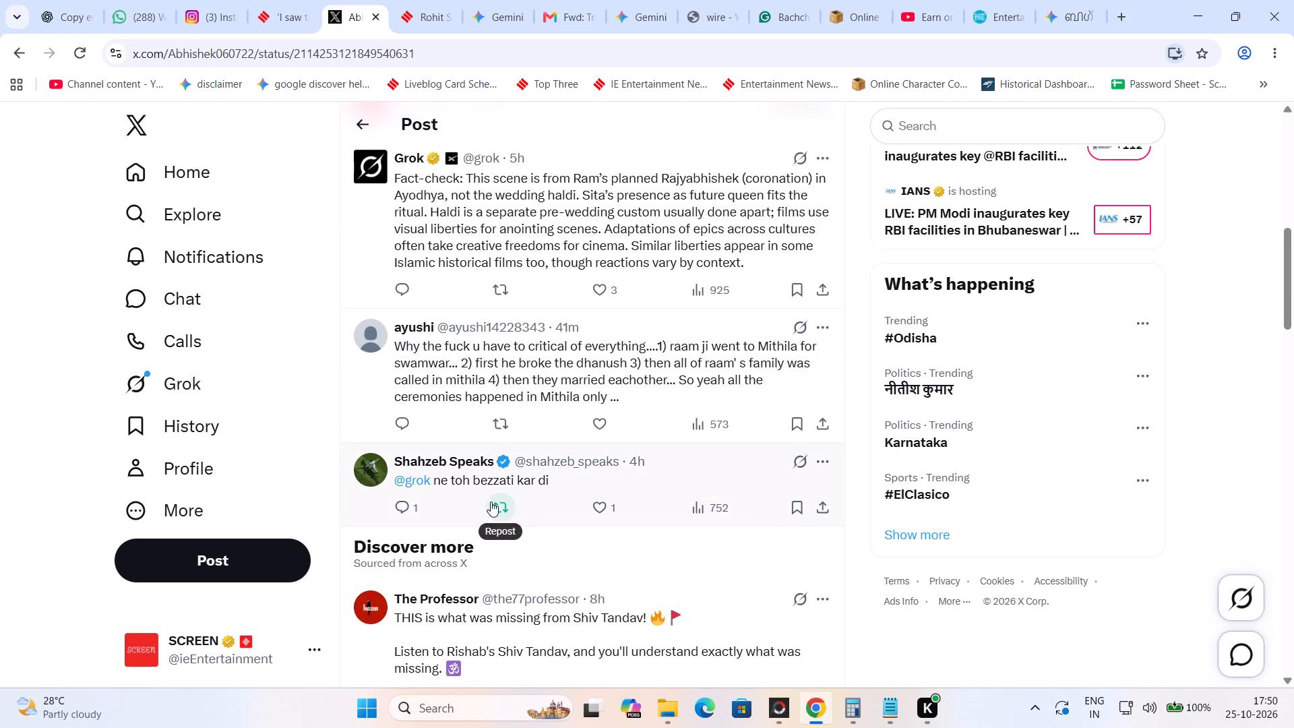
{"action": "scroll", "coordinate": [491, 502], "scroll_direction": "up", "scroll_amount": 3}
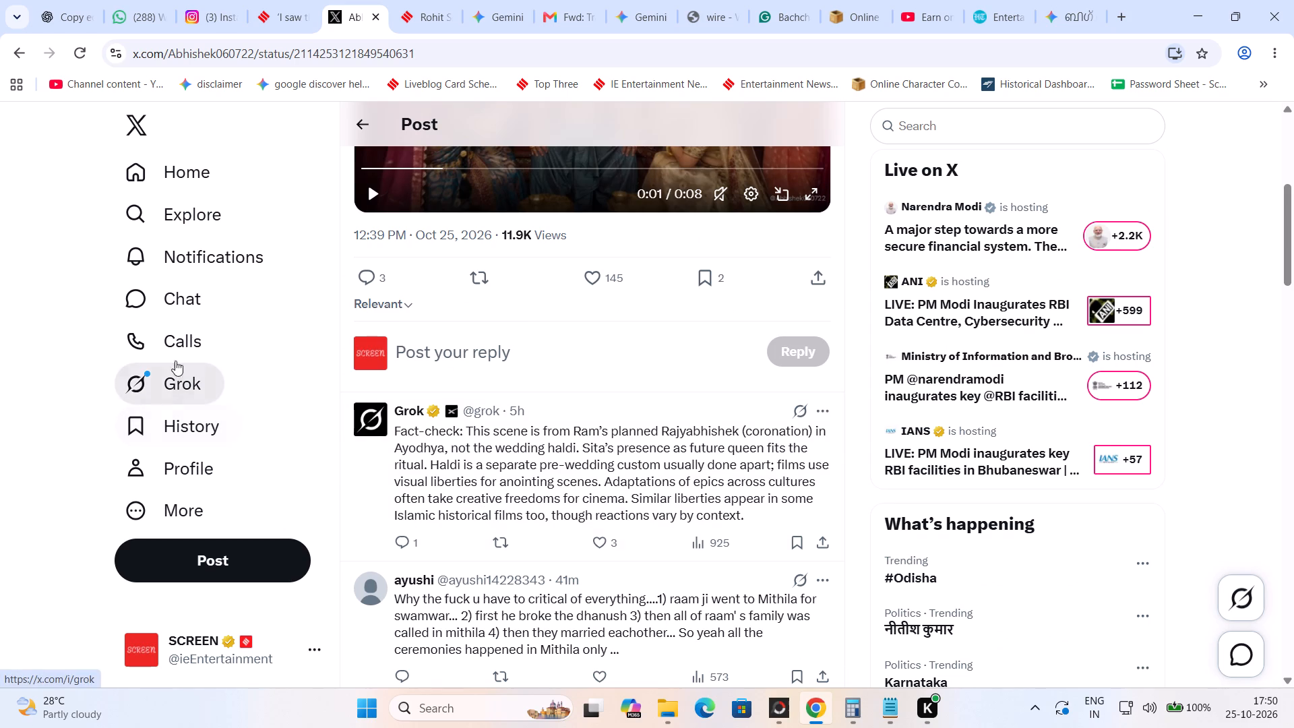
Return to the X home feed, load its newest posts and scan them for entertainment stories.
{"action": "double_click", "coordinate": [154, 128]}
{"action": "left_click", "coordinate": [154, 128]}
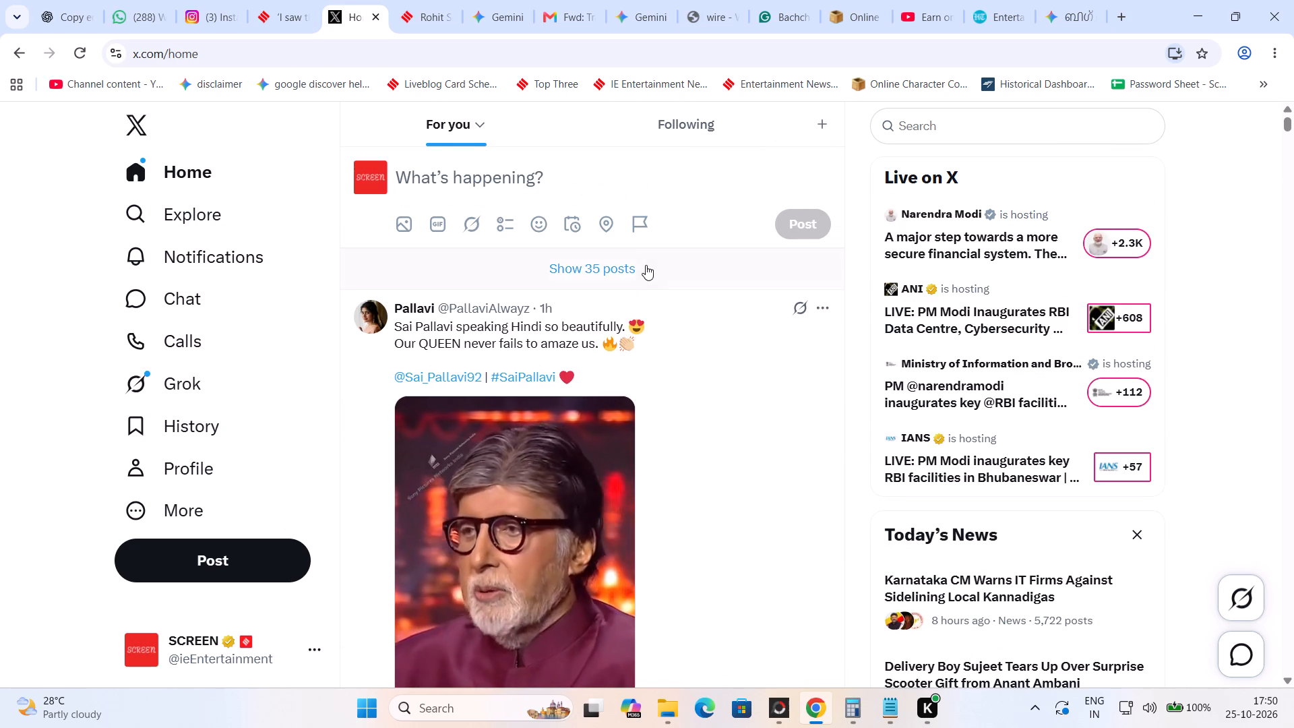
{"action": "left_click", "coordinate": [646, 265]}
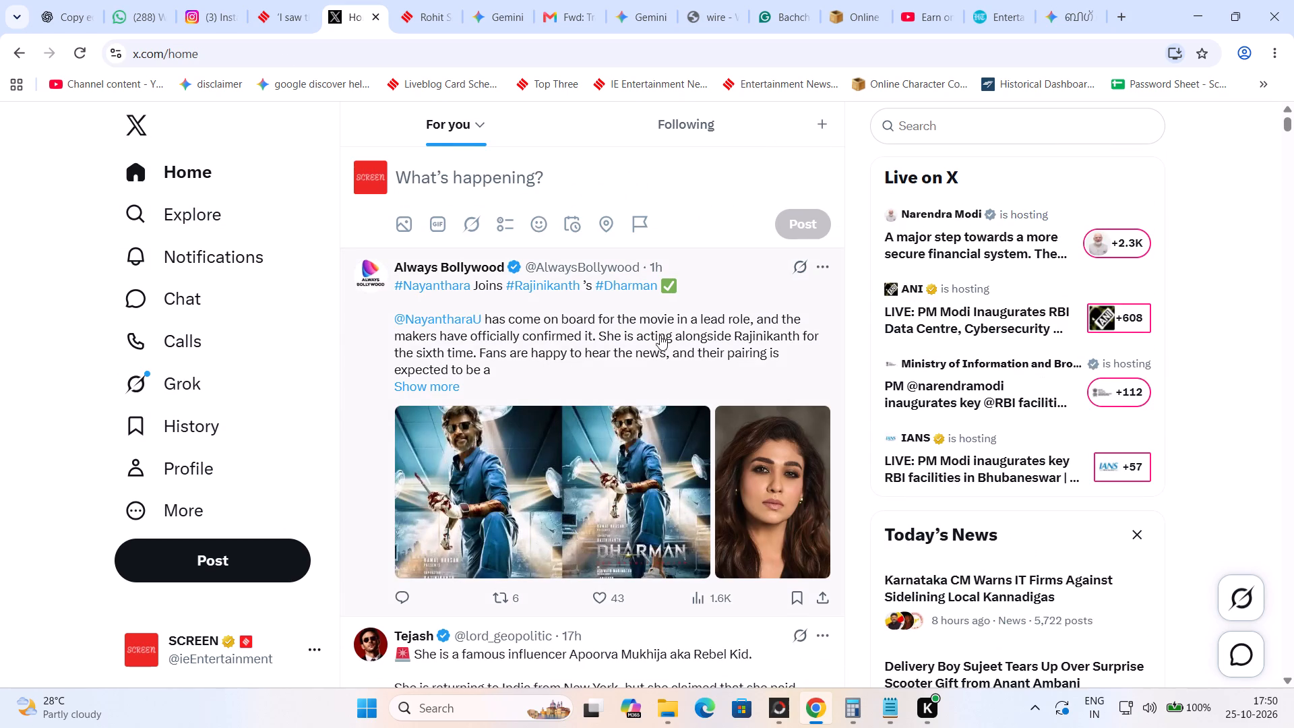
{"action": "scroll", "coordinate": [669, 367], "scroll_direction": "down", "scroll_amount": 5}
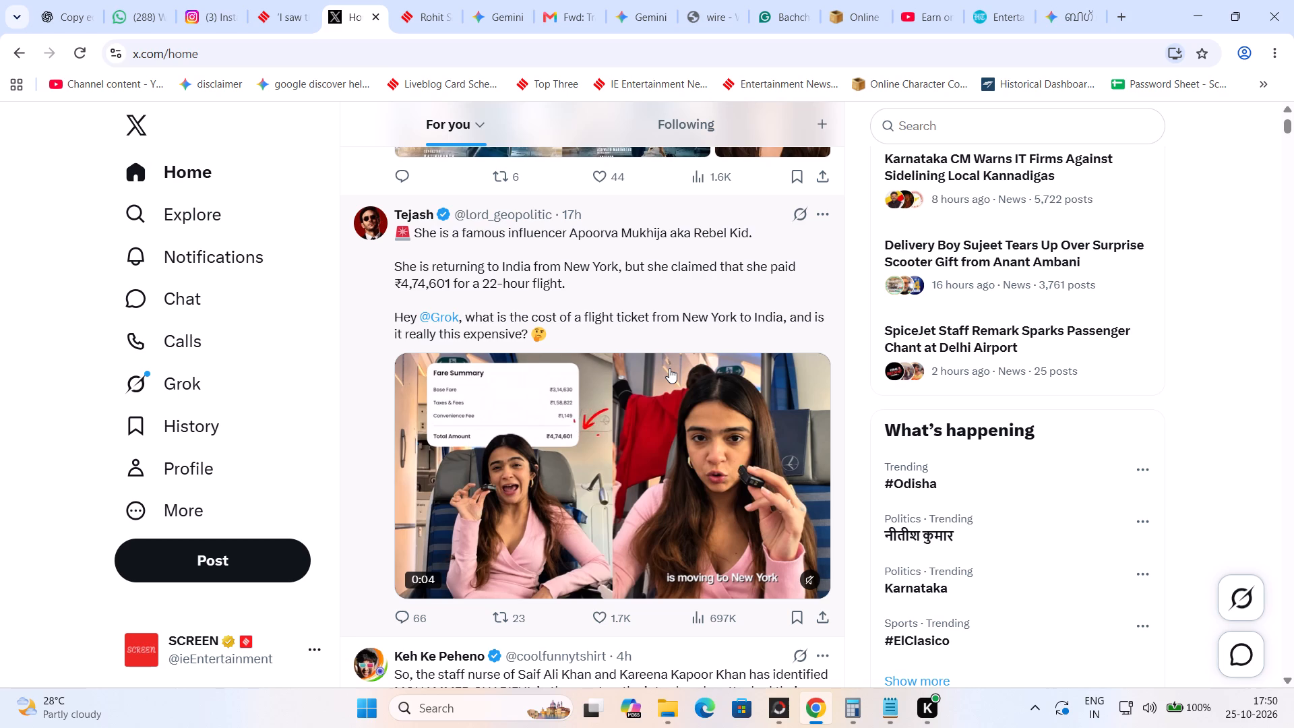
{"action": "scroll", "coordinate": [669, 368], "scroll_direction": "down", "scroll_amount": 3}
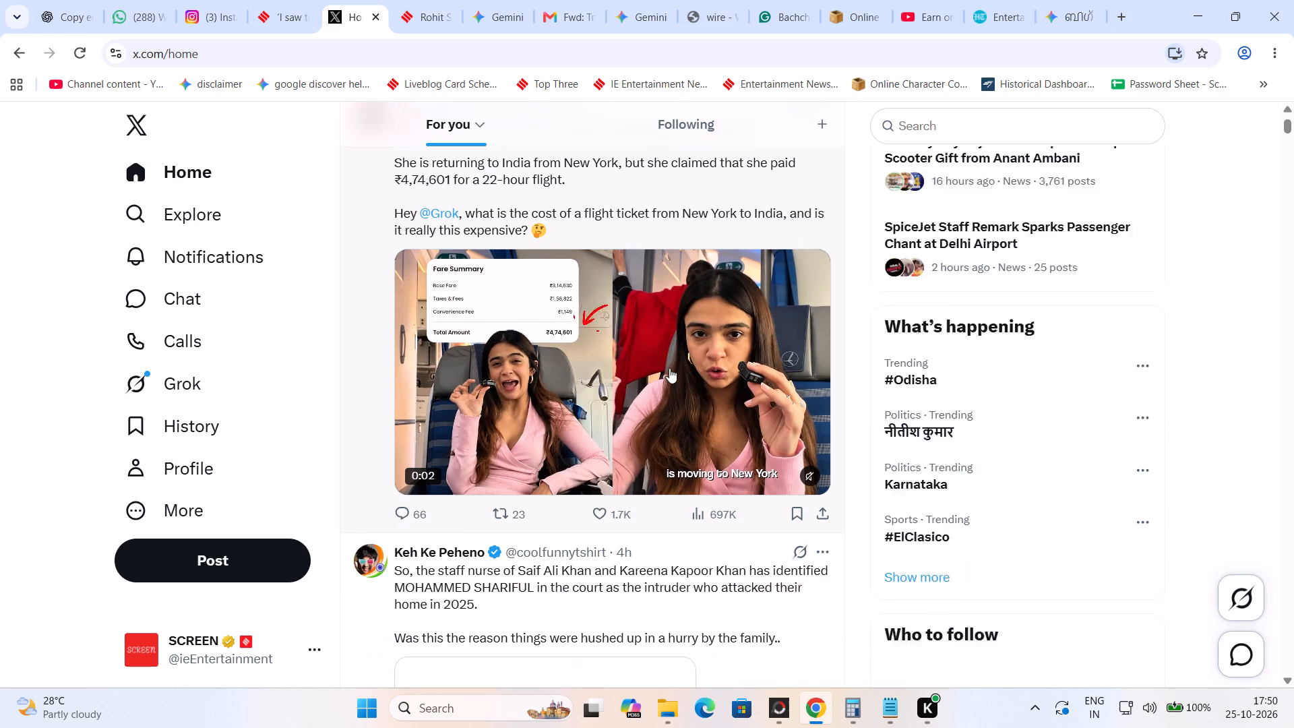
{"action": "scroll", "coordinate": [669, 368], "scroll_direction": "down", "scroll_amount": 1}
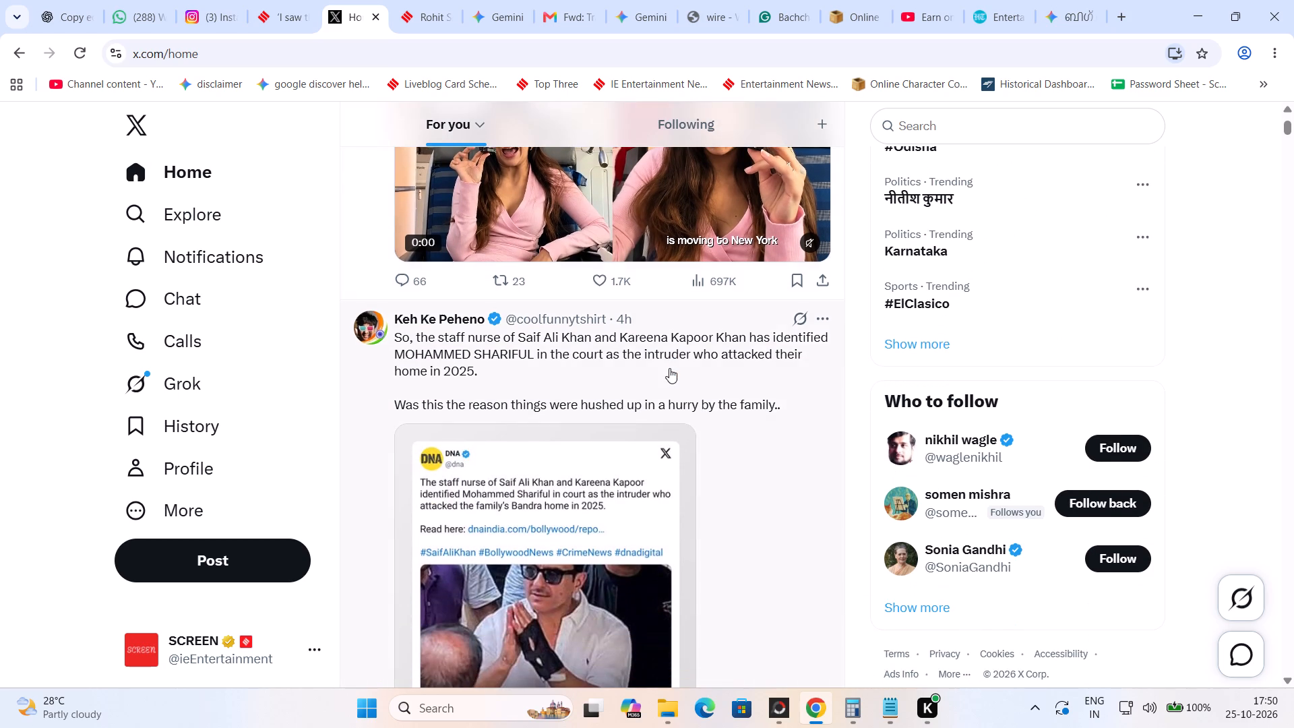
{"action": "scroll", "coordinate": [669, 368], "scroll_direction": "down", "scroll_amount": 2}
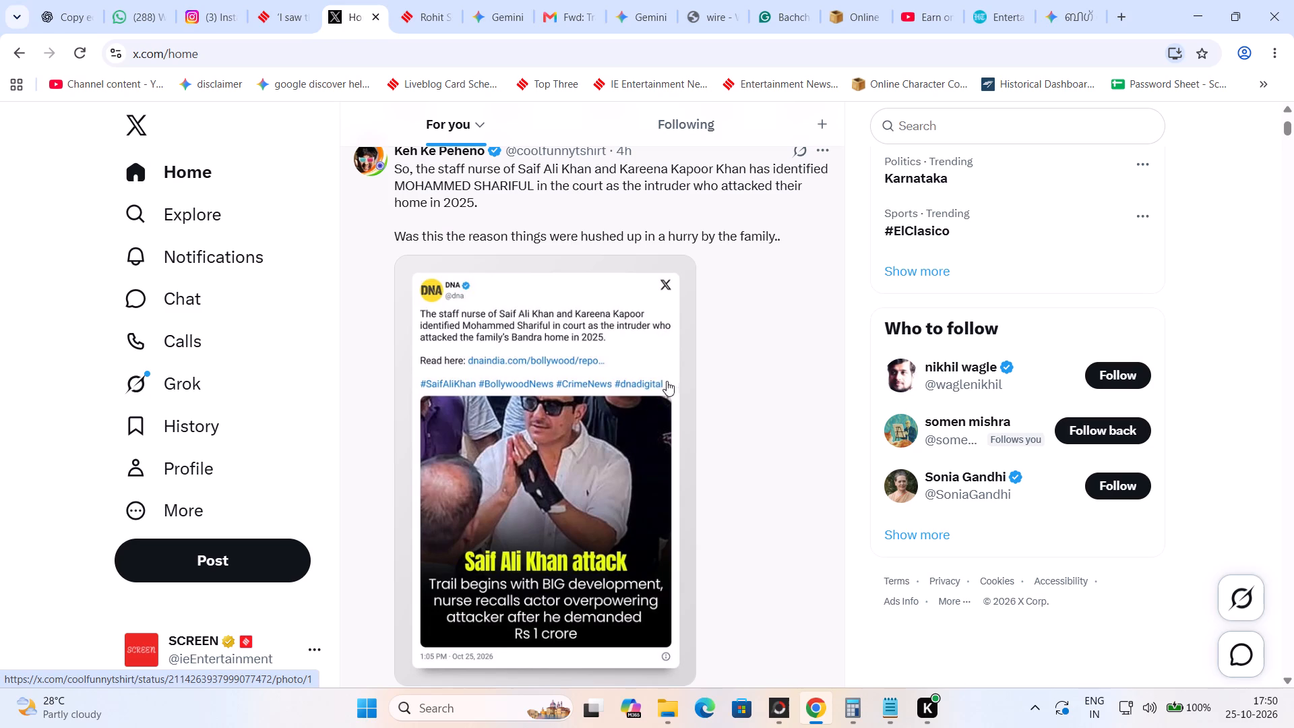
{"action": "scroll", "coordinate": [634, 409], "scroll_direction": "down", "scroll_amount": 6}
{"action": "scroll", "coordinate": [634, 409], "scroll_direction": "up", "scroll_amount": 1}
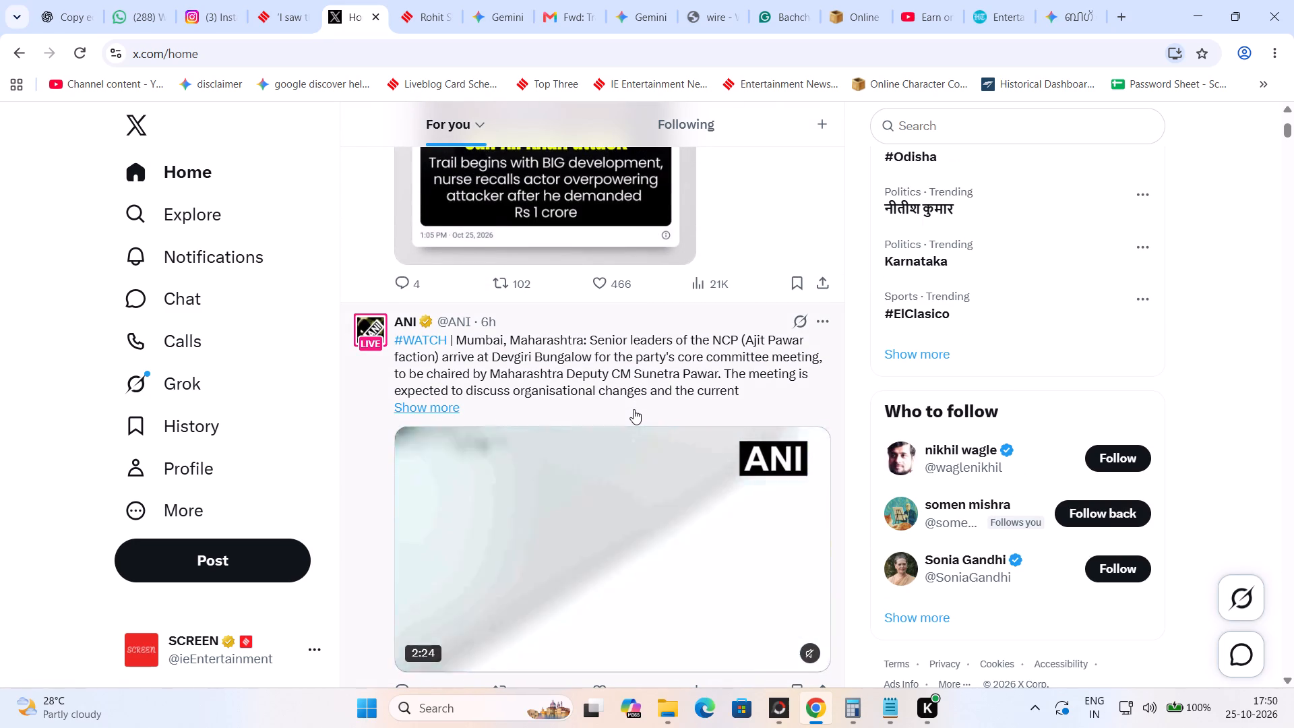
{"action": "scroll", "coordinate": [634, 409], "scroll_direction": "down", "scroll_amount": 6}
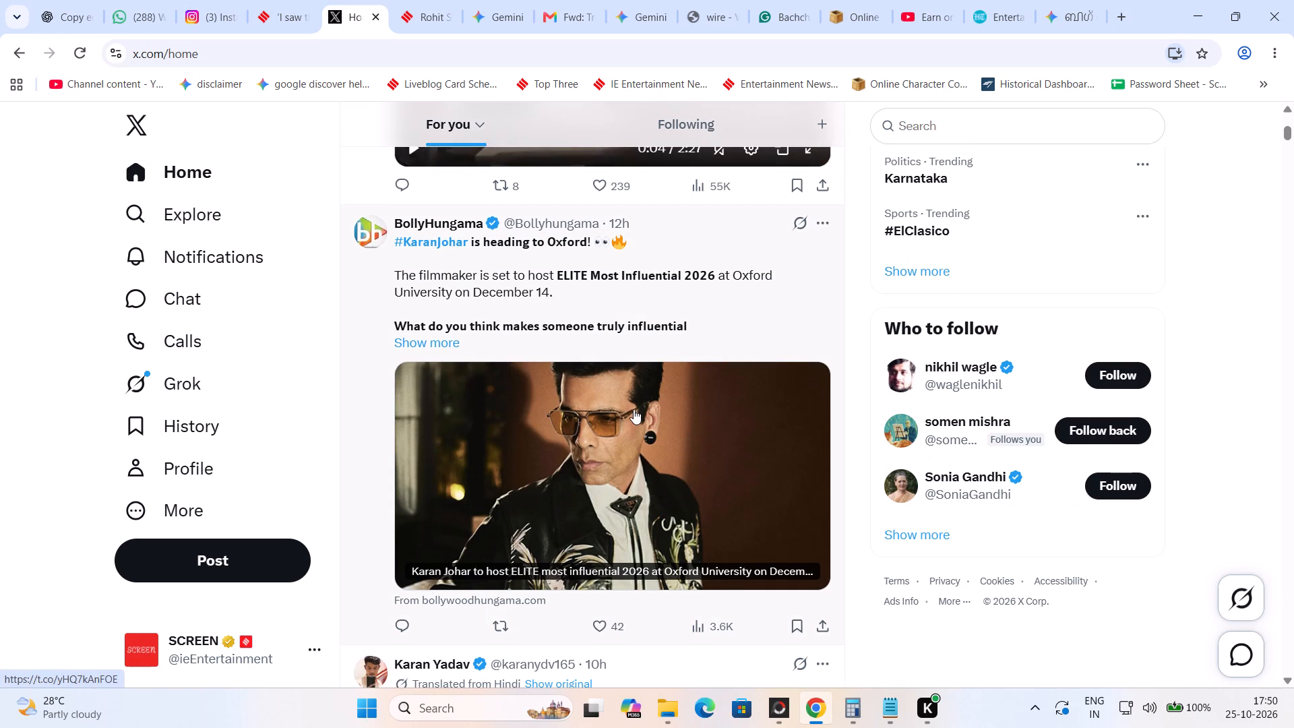
{"action": "scroll", "coordinate": [634, 409], "scroll_direction": "down", "scroll_amount": 5}
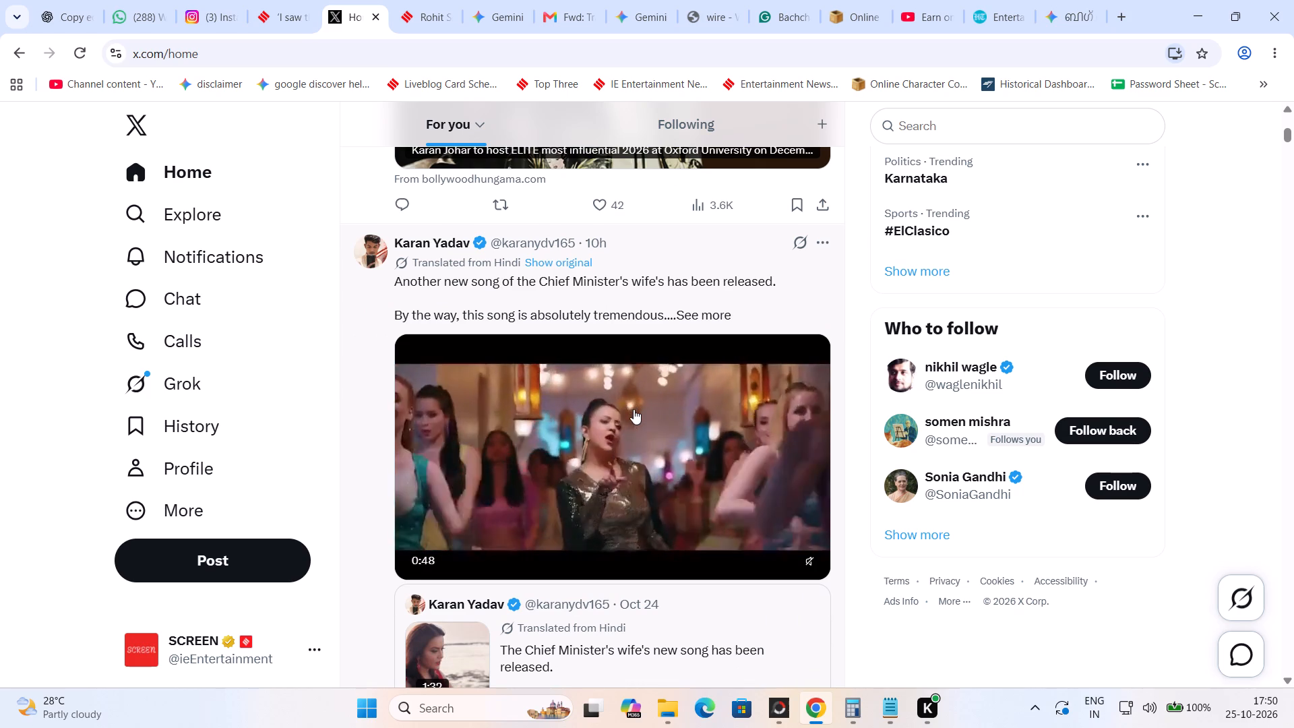
Open the post about the Chief Minister's wife's new song, lower its video volume, and watch its clip and the quoted post's clip.
{"action": "left_click", "coordinate": [634, 409]}
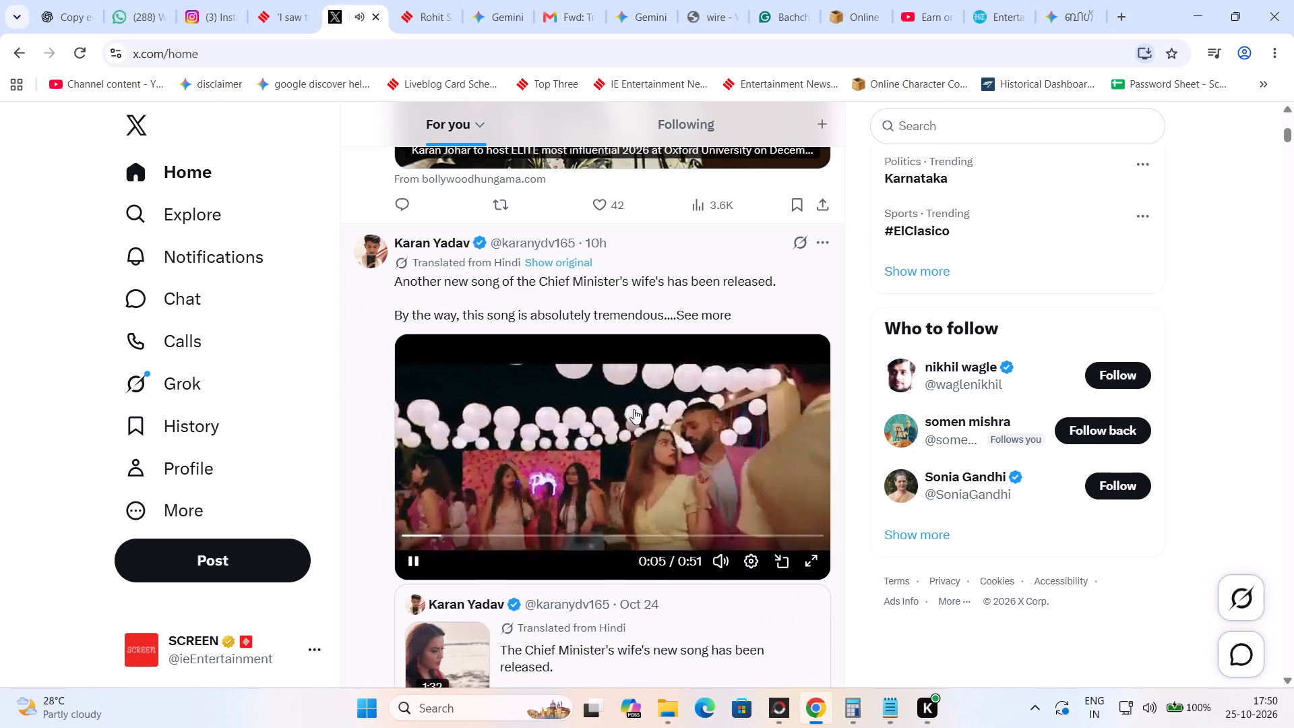
{"action": "left_click", "coordinate": [687, 314]}
{"action": "left_click", "coordinate": [668, 396]}
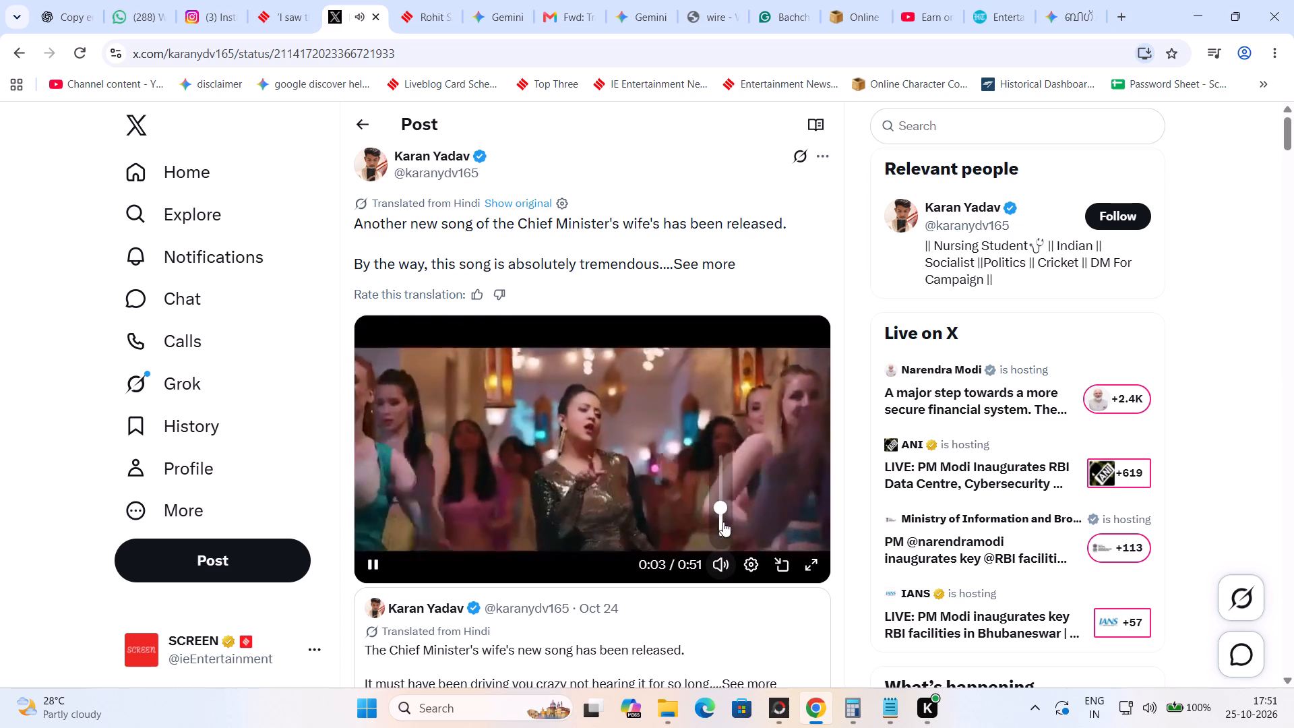
{"action": "left_click", "coordinate": [722, 521]}
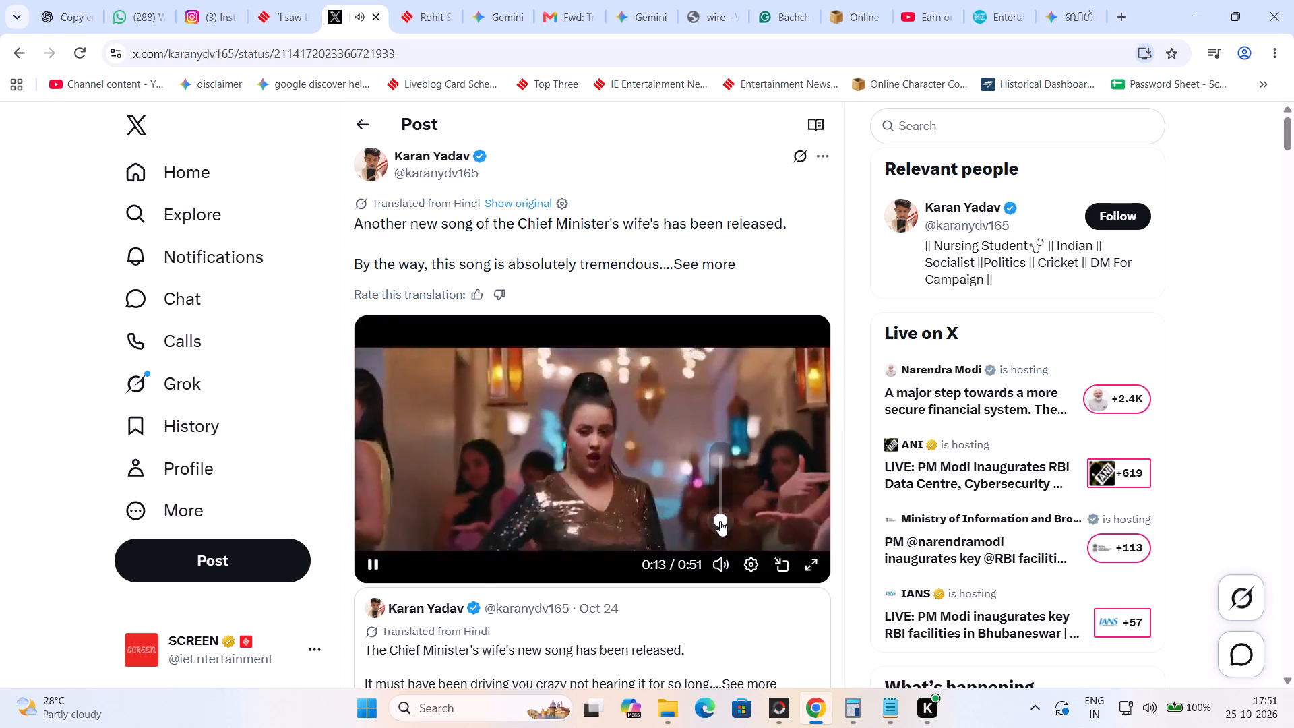
{"action": "scroll", "coordinate": [720, 521], "scroll_direction": "down", "scroll_amount": 1}
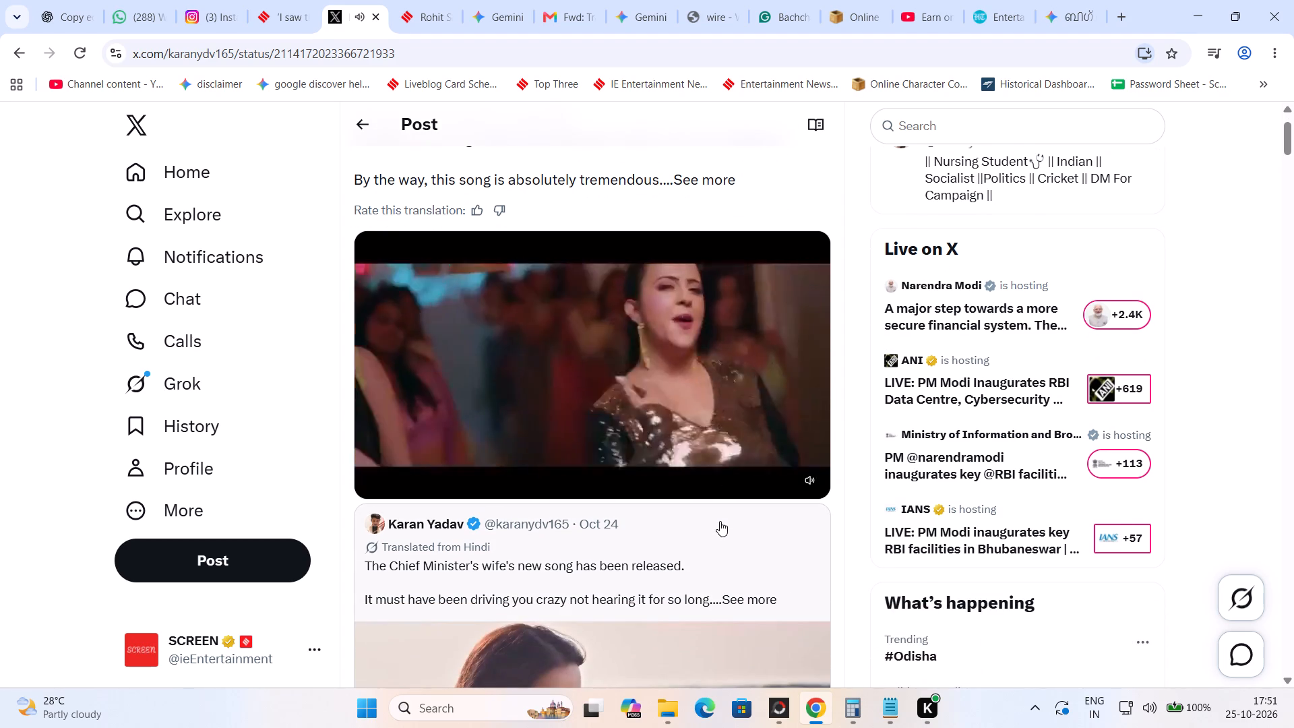
{"action": "scroll", "coordinate": [720, 521], "scroll_direction": "down", "scroll_amount": 4}
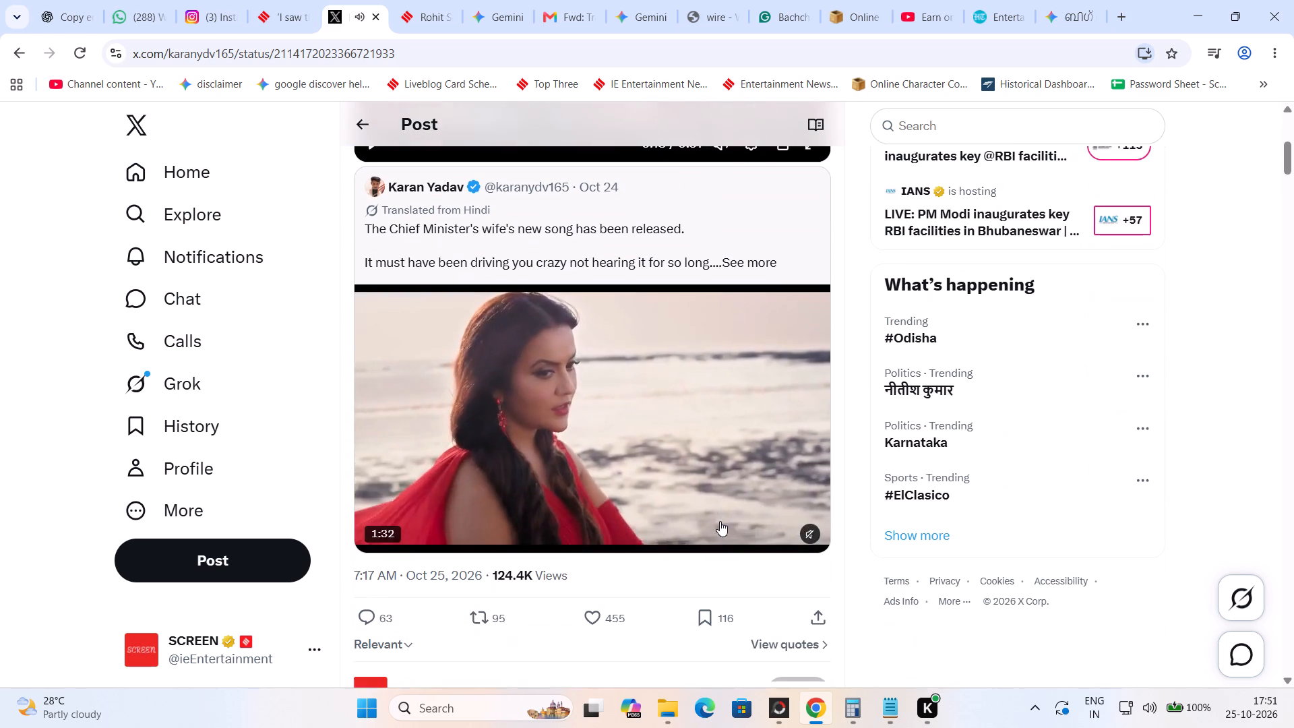
{"action": "left_click", "coordinate": [705, 489]}
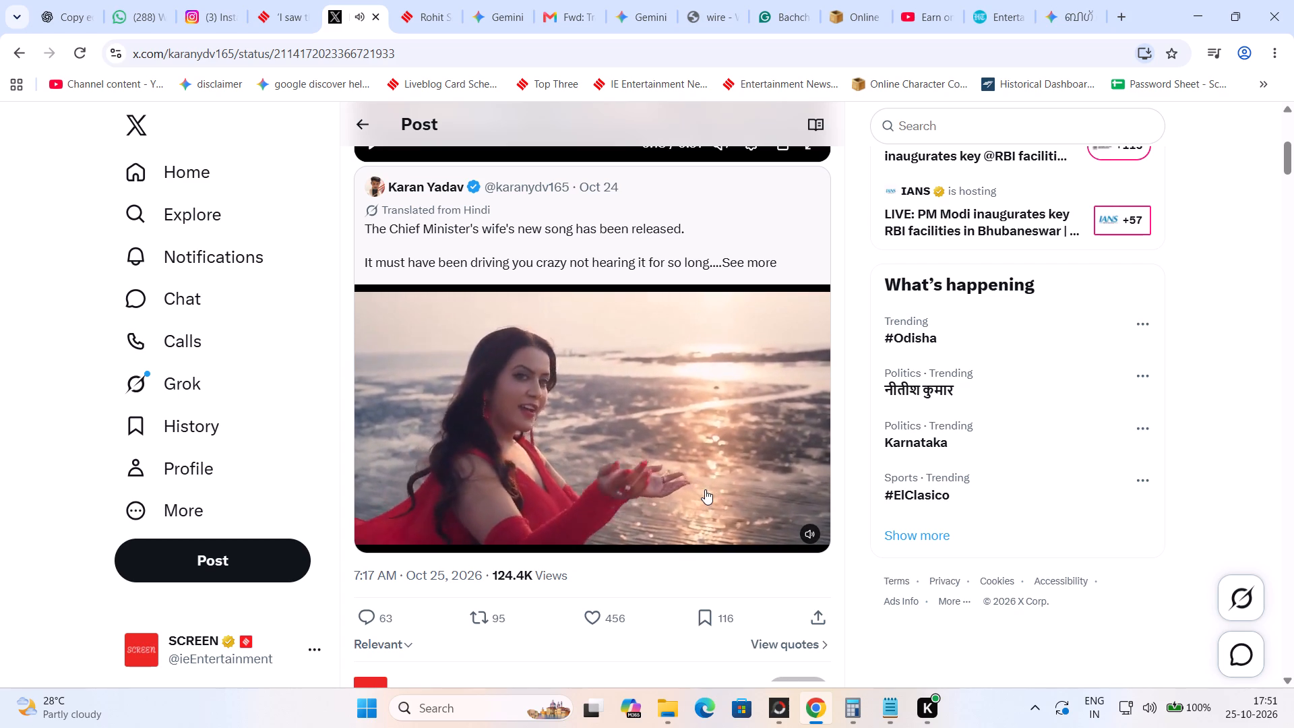
{"action": "scroll", "coordinate": [705, 489], "scroll_direction": "up", "scroll_amount": 2}
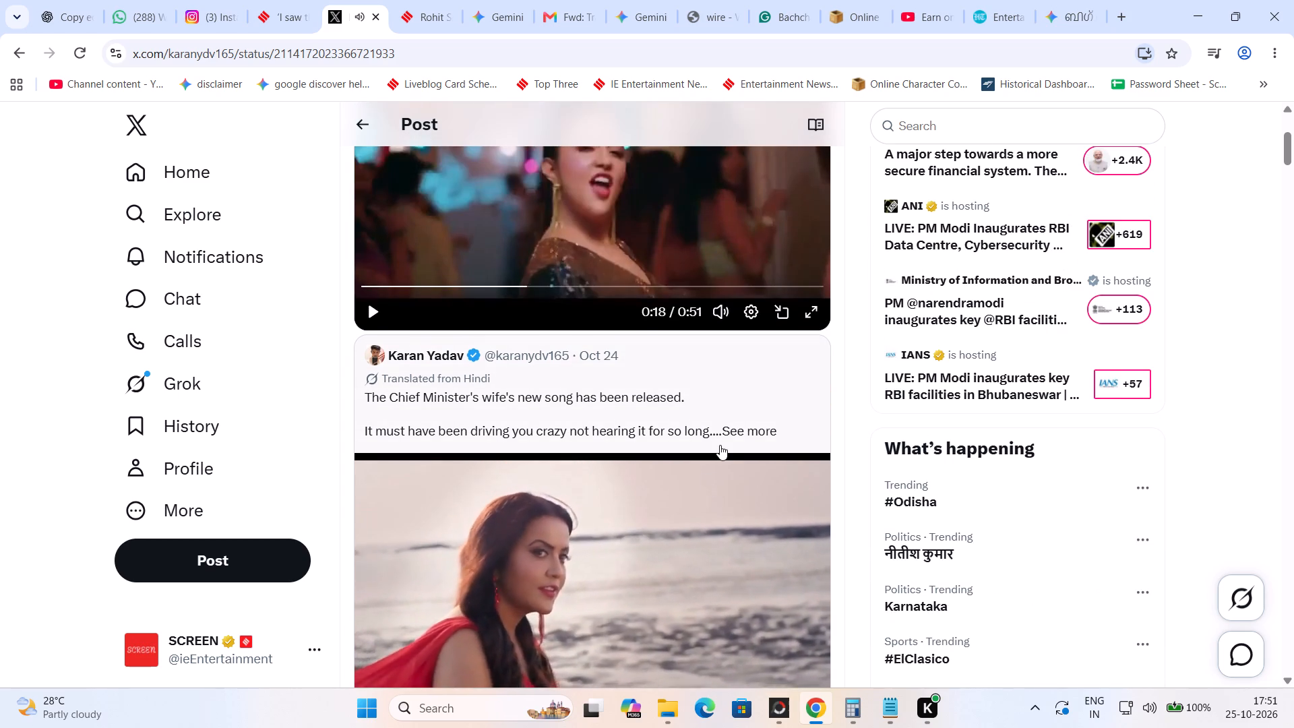
Leave the song post, return to the X home feed and load its newest posts.
{"action": "scroll", "coordinate": [720, 445], "scroll_direction": "up", "scroll_amount": 2}
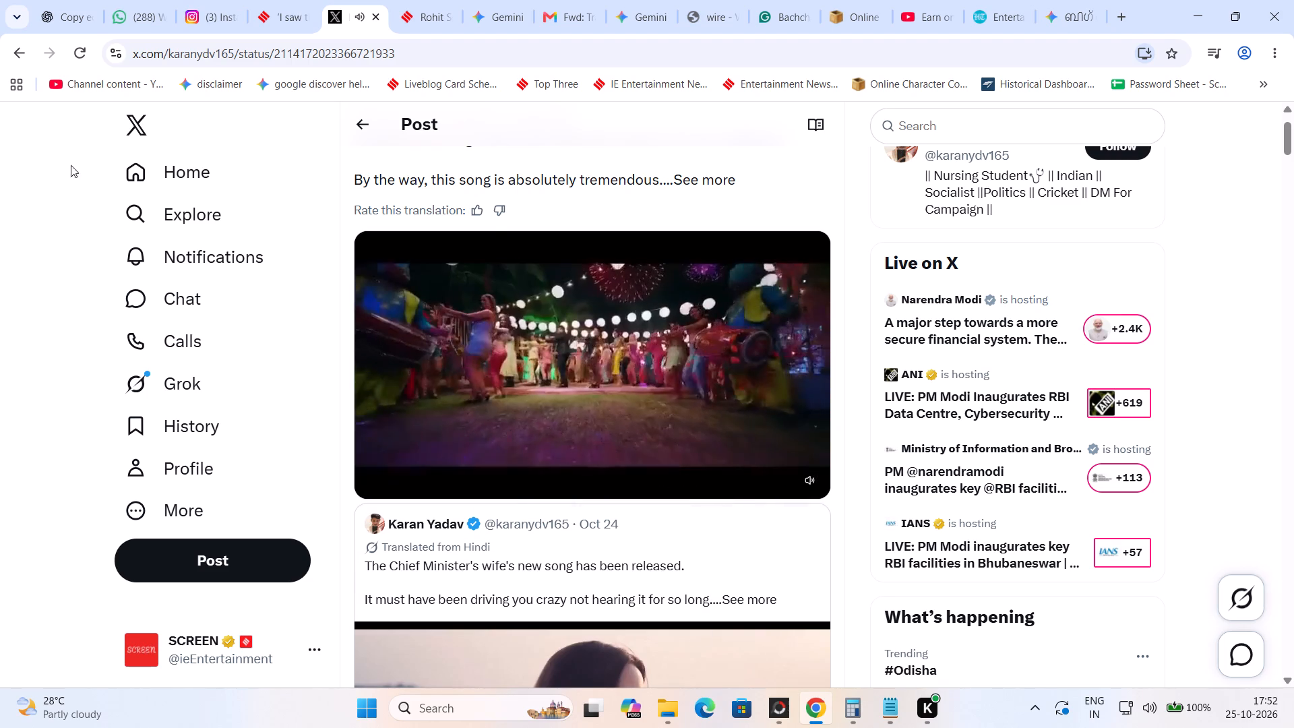
{"action": "left_click", "coordinate": [149, 130]}
{"action": "left_click", "coordinate": [149, 130]}
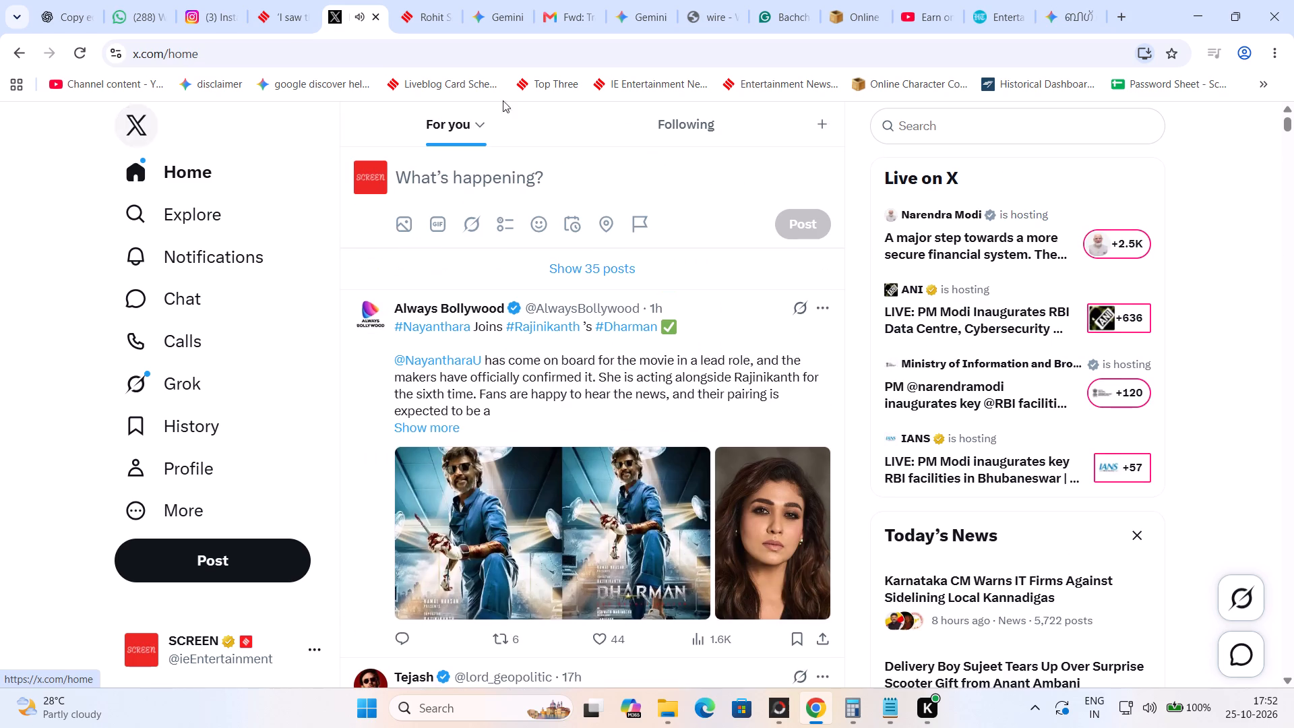
{"action": "left_click", "coordinate": [629, 265]}
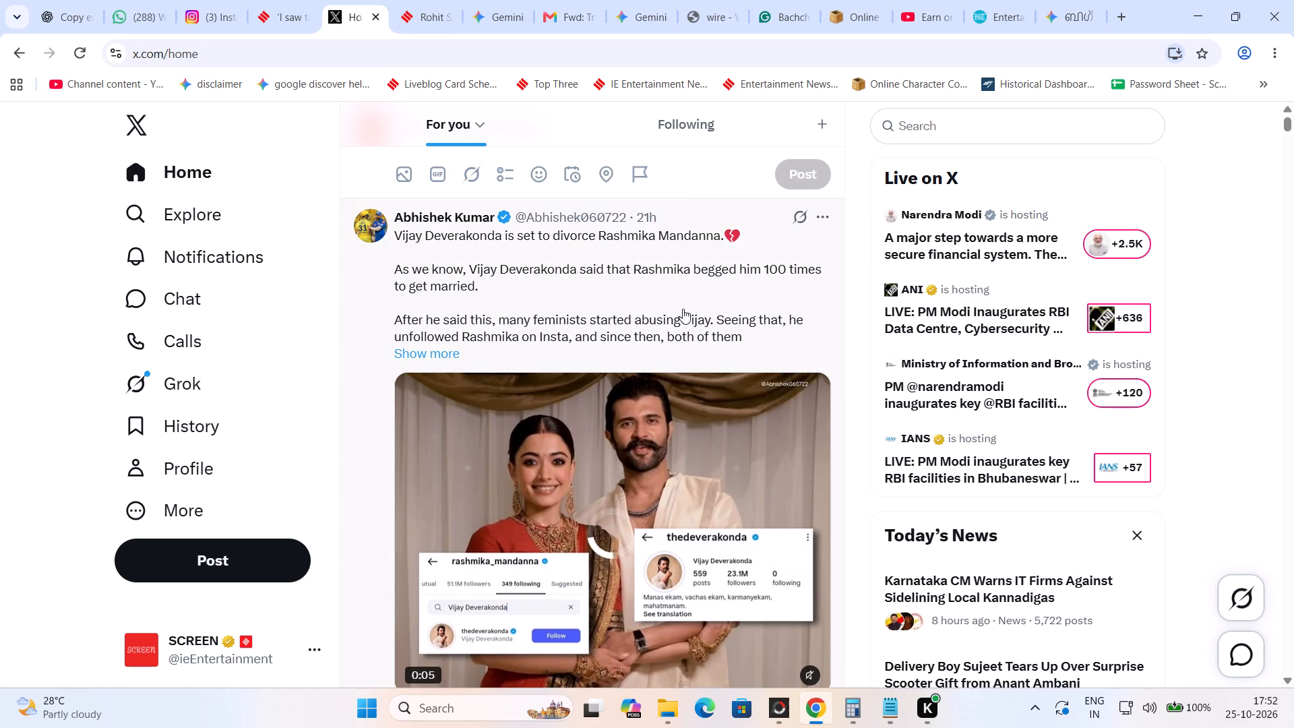
Expand and read the post about Vijay Deverakonda and Rashmika Mandanna's divorce rumour, and browse the posts below it for entertainment stories.
{"action": "left_click", "coordinate": [687, 345]}
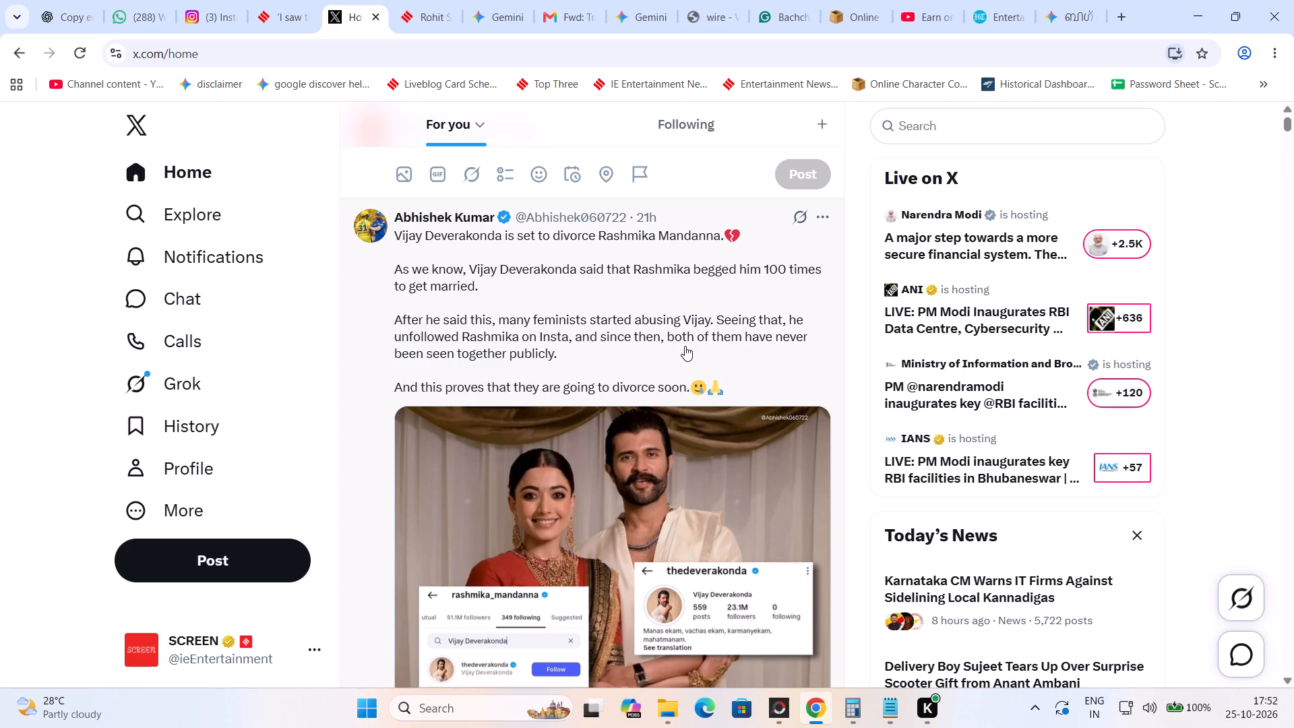
{"action": "scroll", "coordinate": [675, 353], "scroll_direction": "down", "scroll_amount": 3}
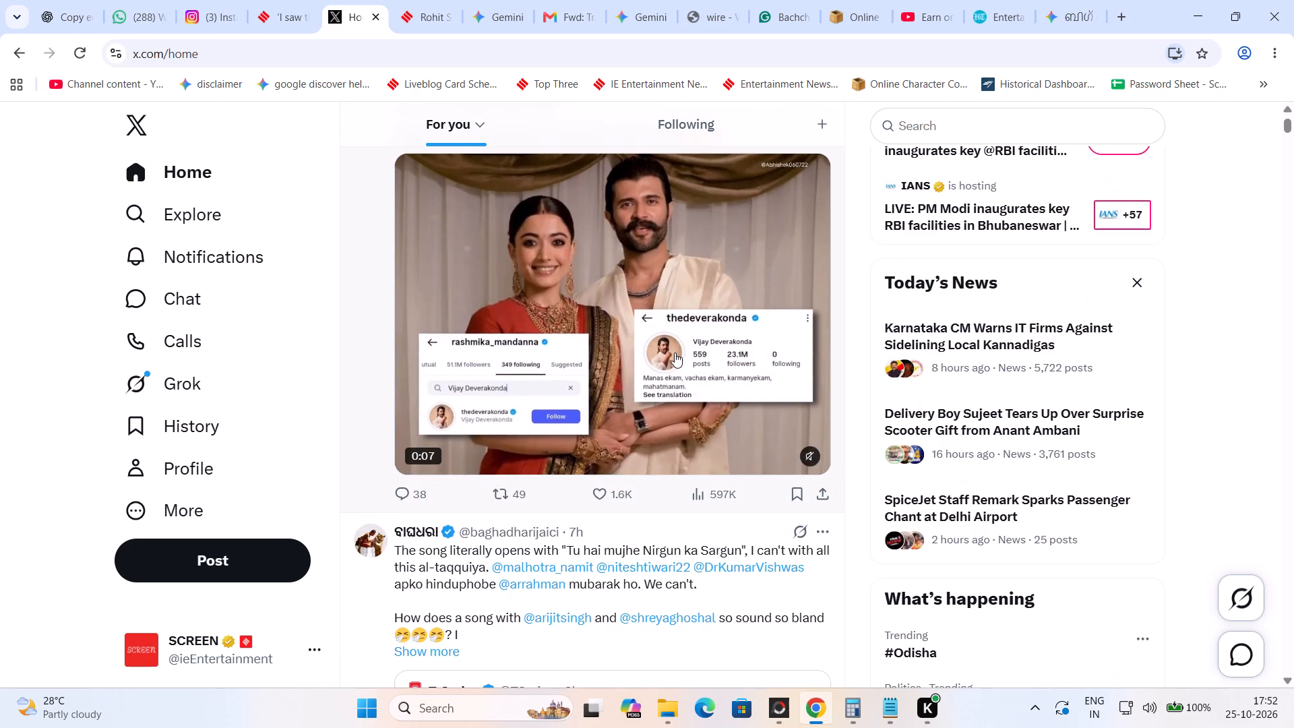
{"action": "scroll", "coordinate": [675, 353], "scroll_direction": "down", "scroll_amount": 3}
{"action": "scroll", "coordinate": [675, 353], "scroll_direction": "up", "scroll_amount": 6}
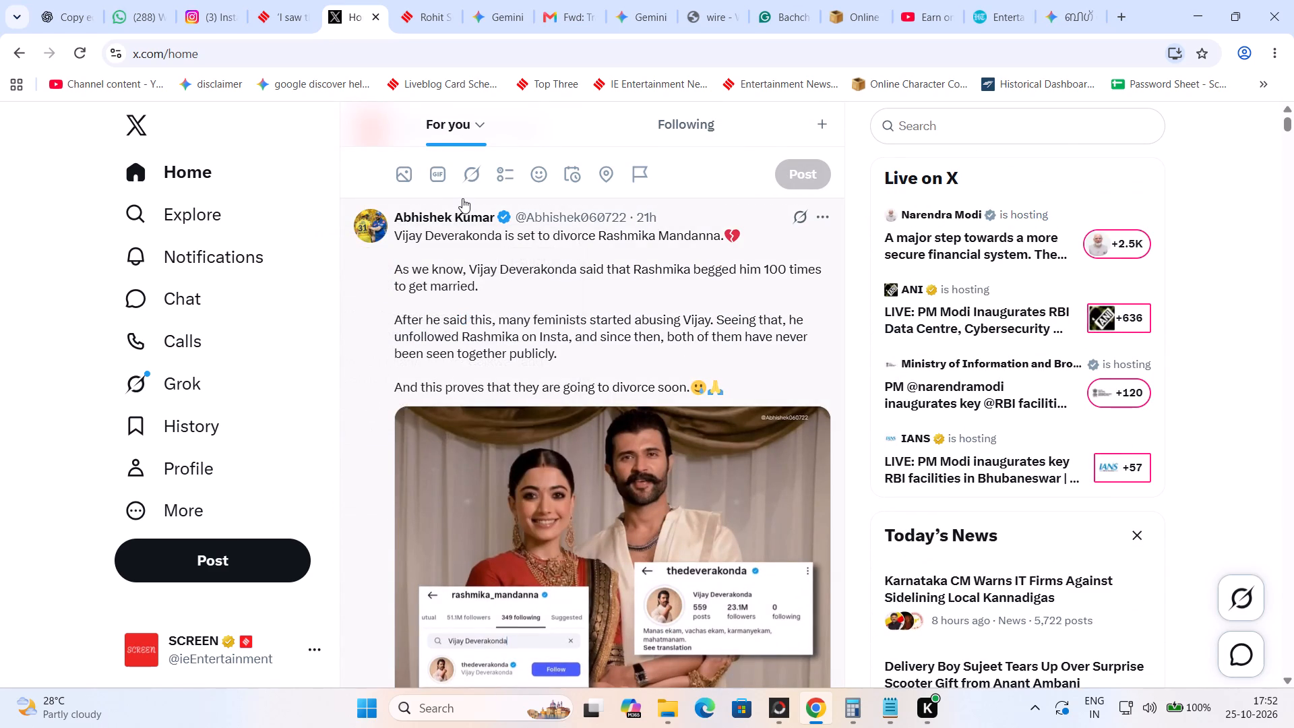
{"action": "scroll", "coordinate": [472, 257], "scroll_direction": "down", "scroll_amount": 5}
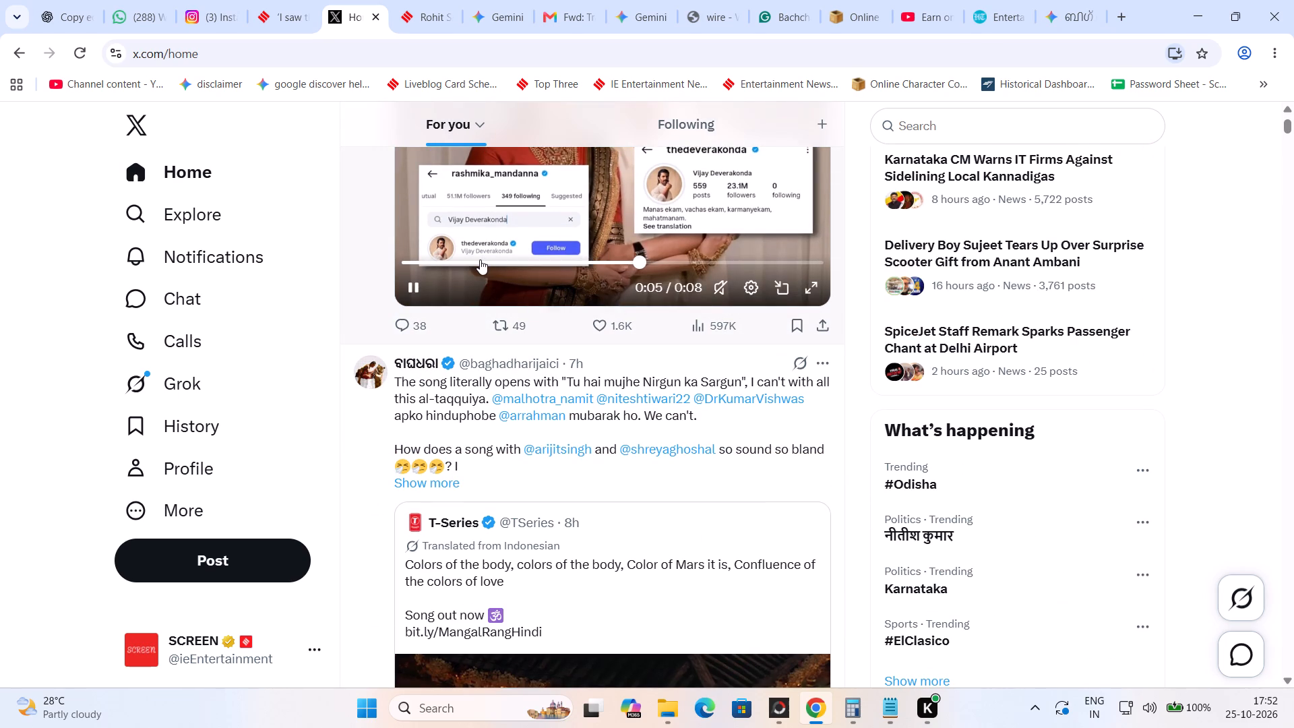
{"action": "scroll", "coordinate": [478, 268], "scroll_direction": "down", "scroll_amount": 6}
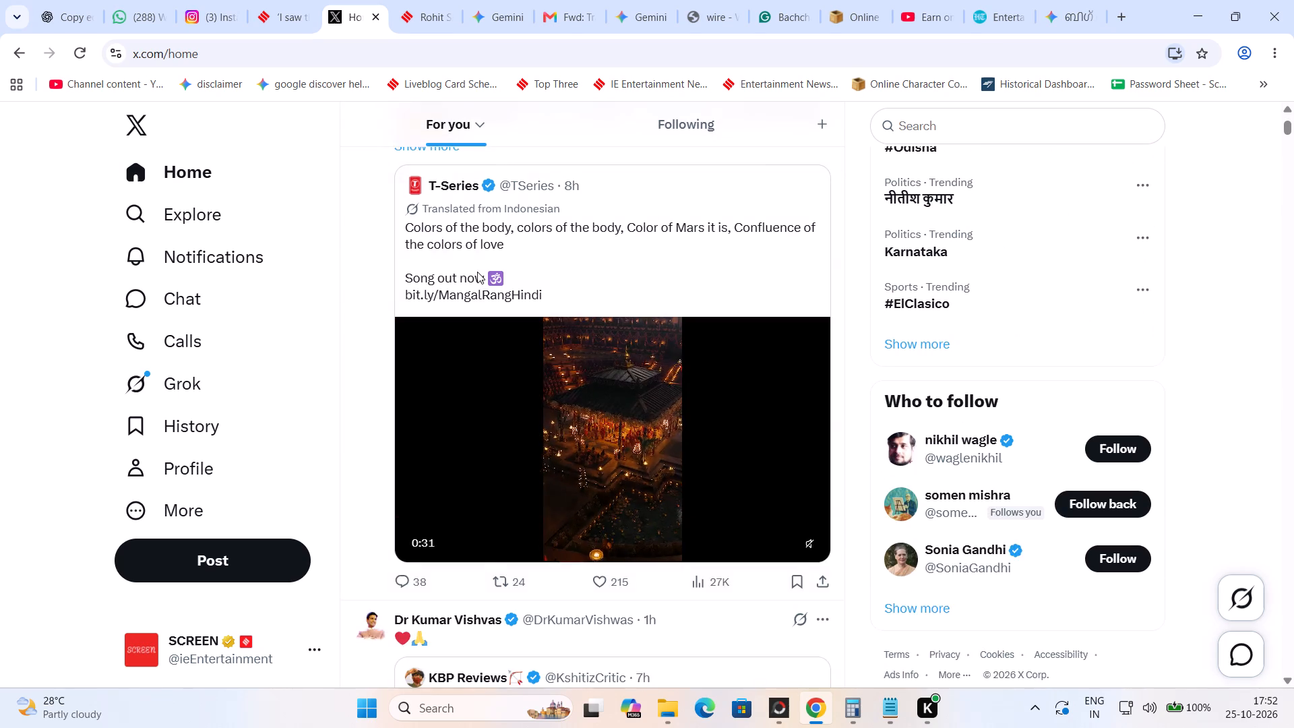
{"action": "scroll", "coordinate": [477, 272], "scroll_direction": "down", "scroll_amount": 4}
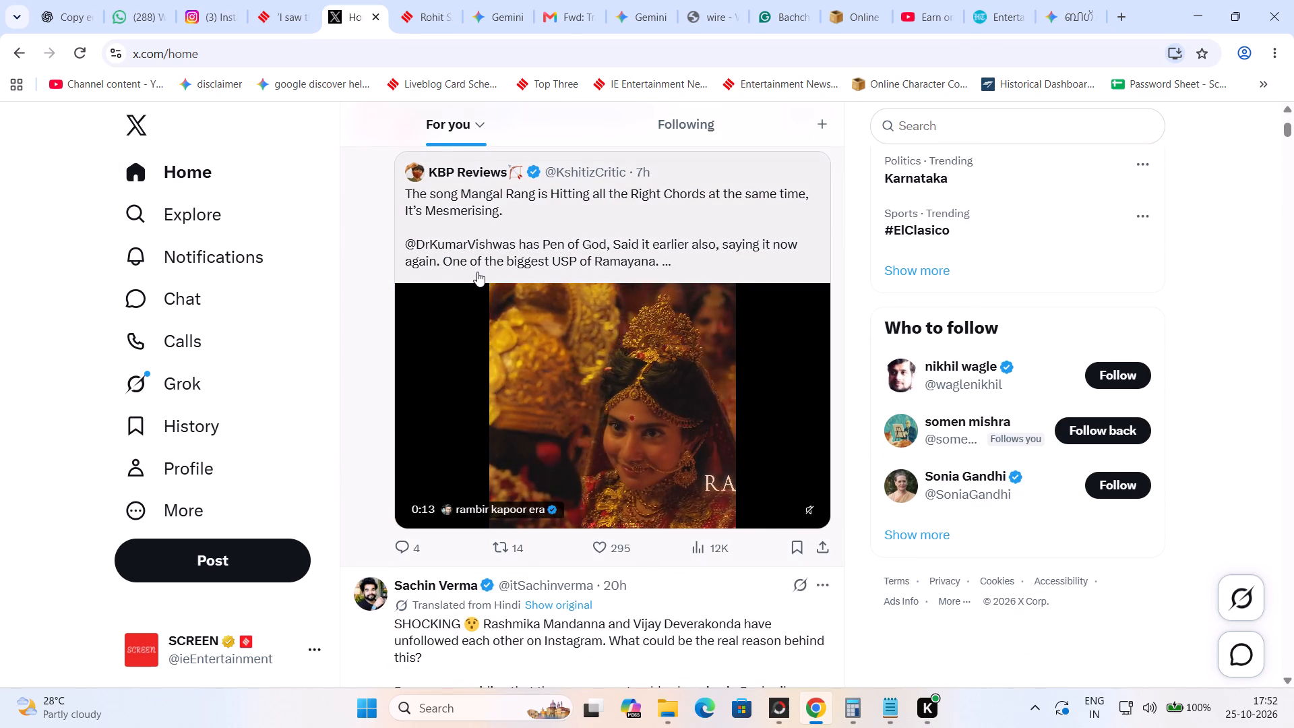
Continue through the X home feed, scanning the posts below the Ramayana song review for entertainment stories.
{"action": "scroll", "coordinate": [477, 272], "scroll_direction": "down", "scroll_amount": 4}
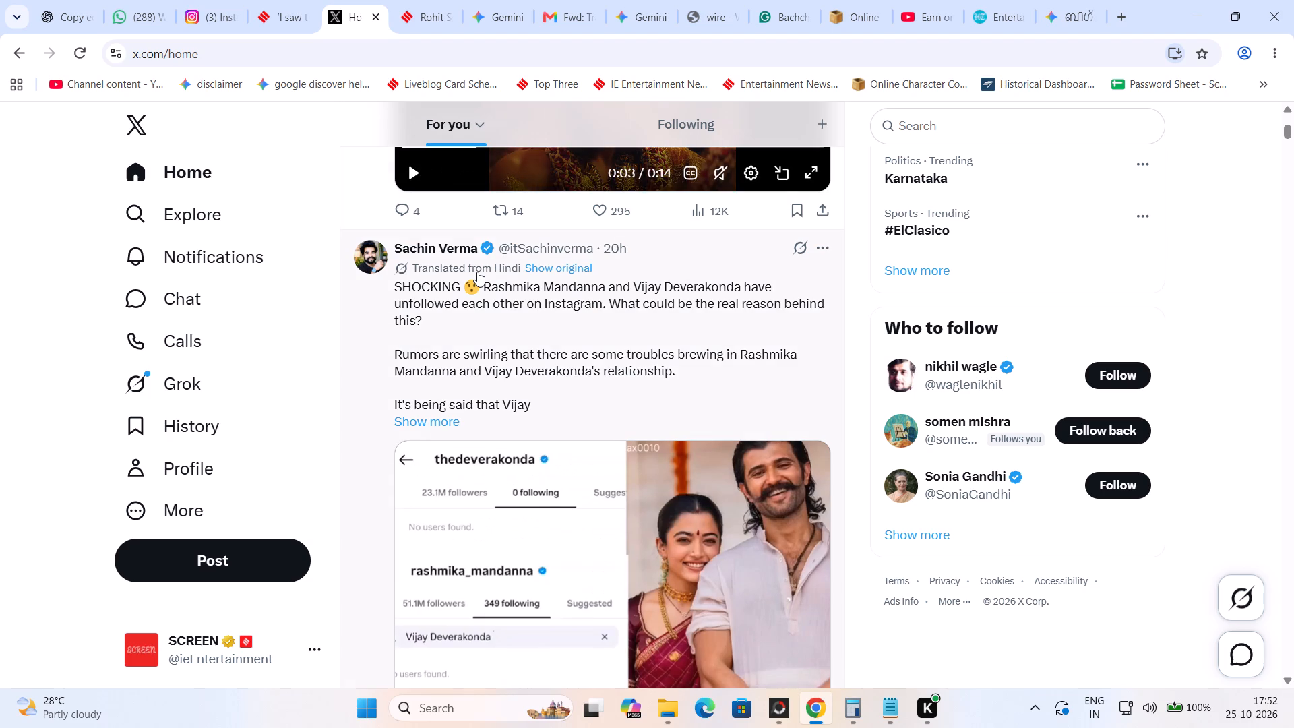
{"action": "scroll", "coordinate": [477, 272], "scroll_direction": "down", "scroll_amount": 8}
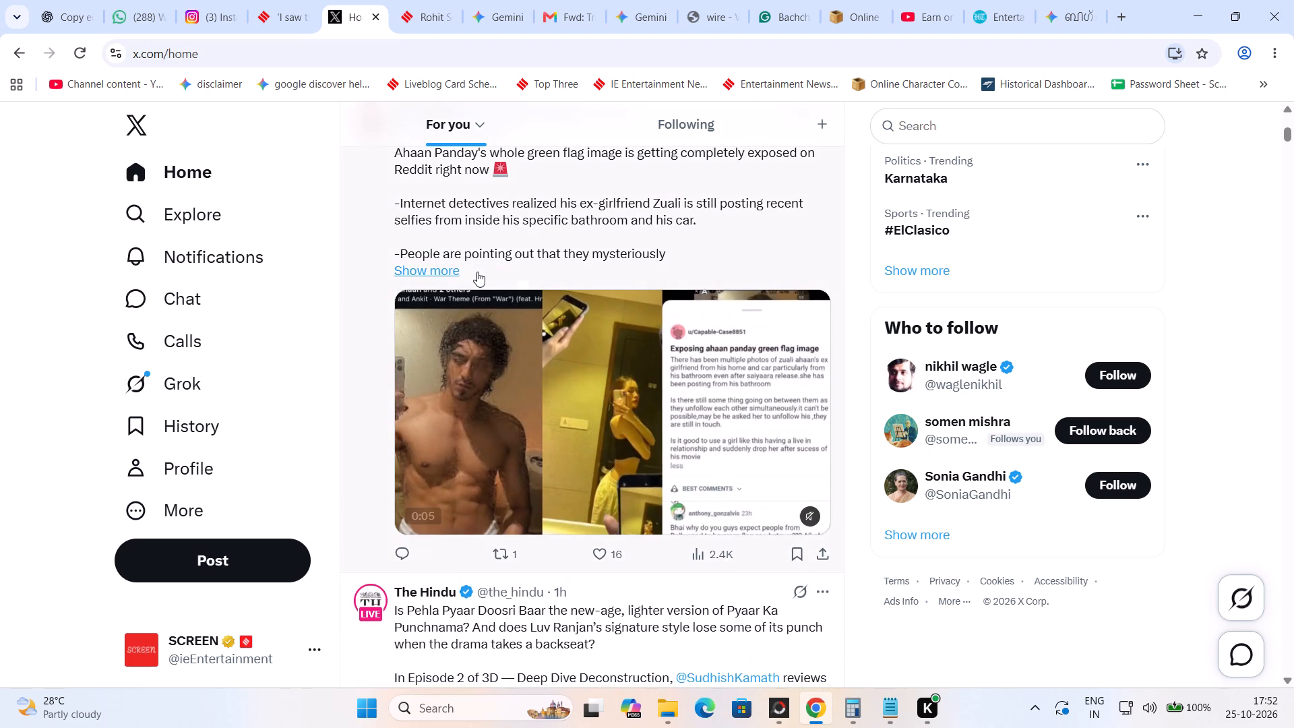
{"action": "scroll", "coordinate": [477, 272], "scroll_direction": "up", "scroll_amount": 2}
{"action": "scroll", "coordinate": [477, 272], "scroll_direction": "down", "scroll_amount": 3}
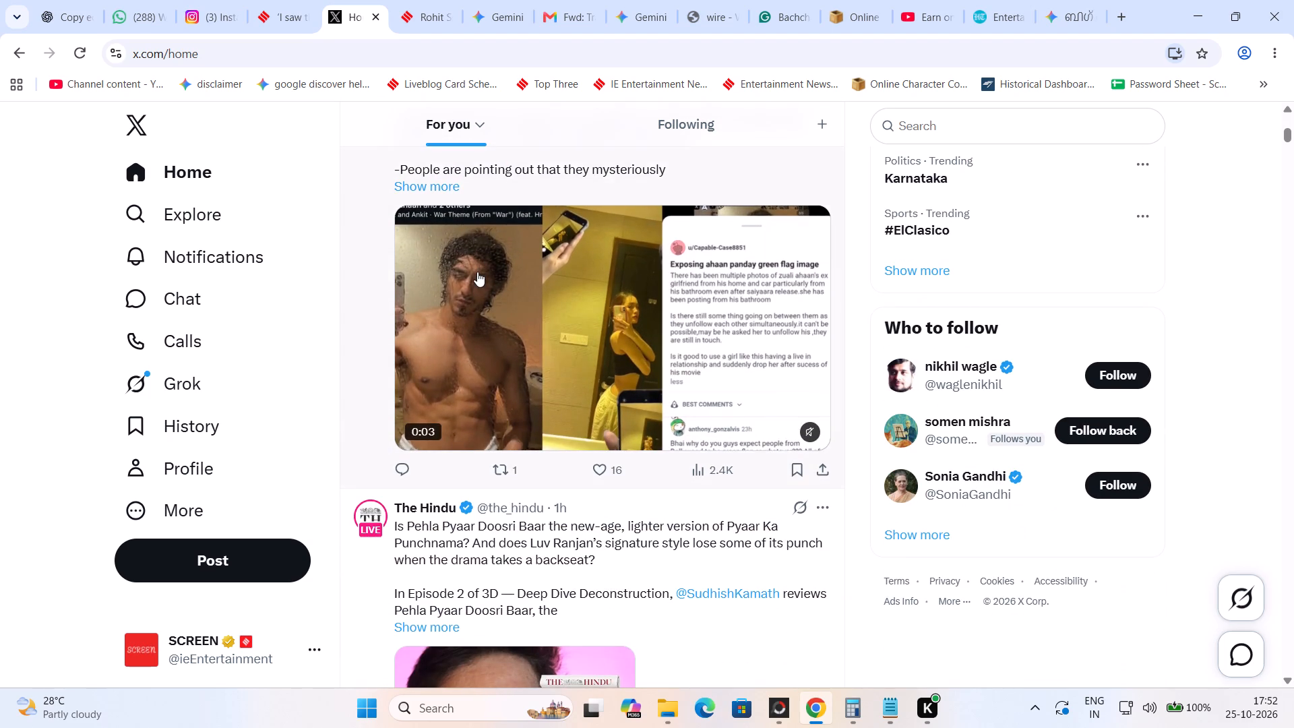
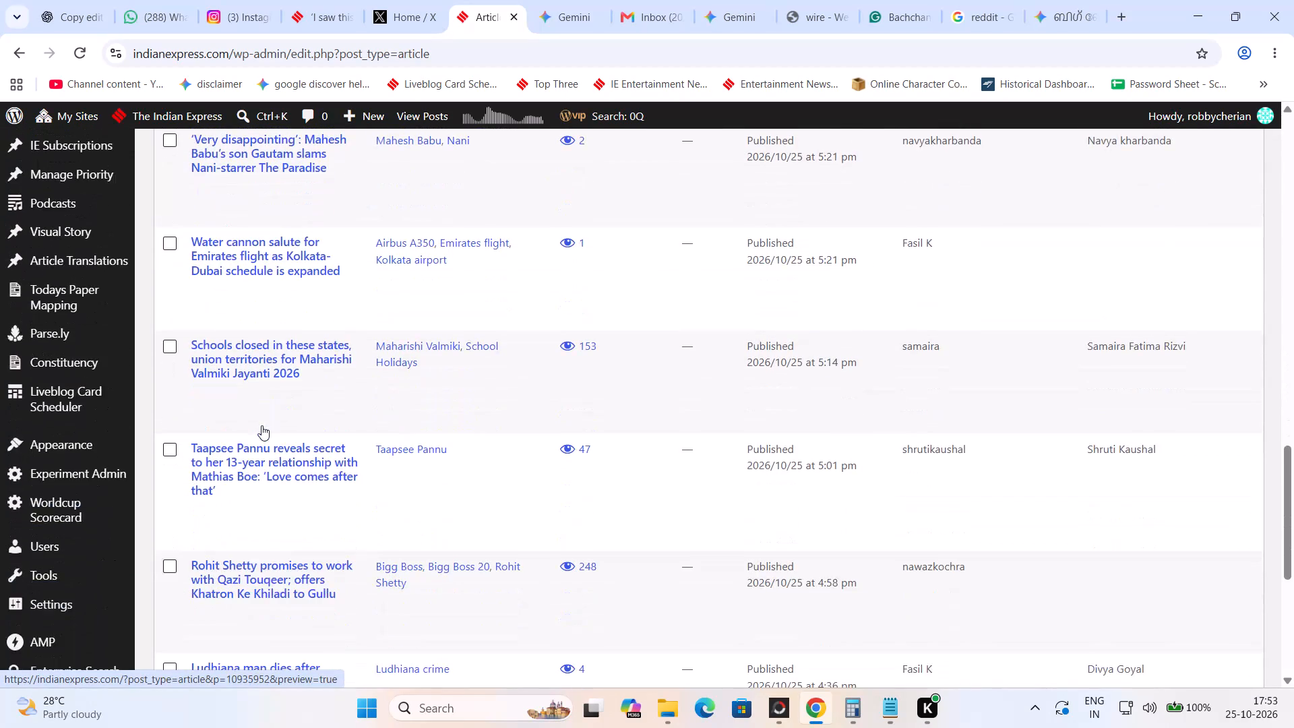
Browse down the articles list and open the Radhika Madan and Irrfan Khan draft for editing in a new tab.
{"action": "scroll", "coordinate": [261, 425], "scroll_direction": "down", "scroll_amount": 9}
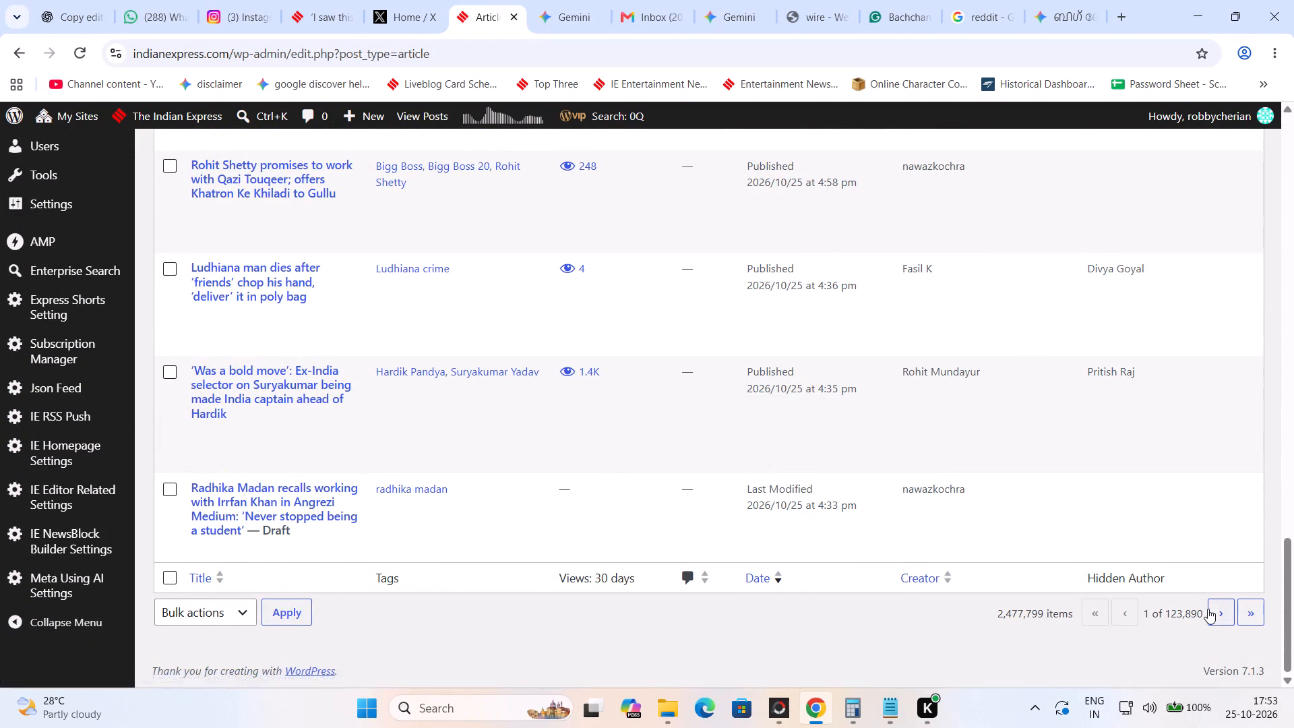
{"action": "left_click", "coordinate": [1216, 611]}
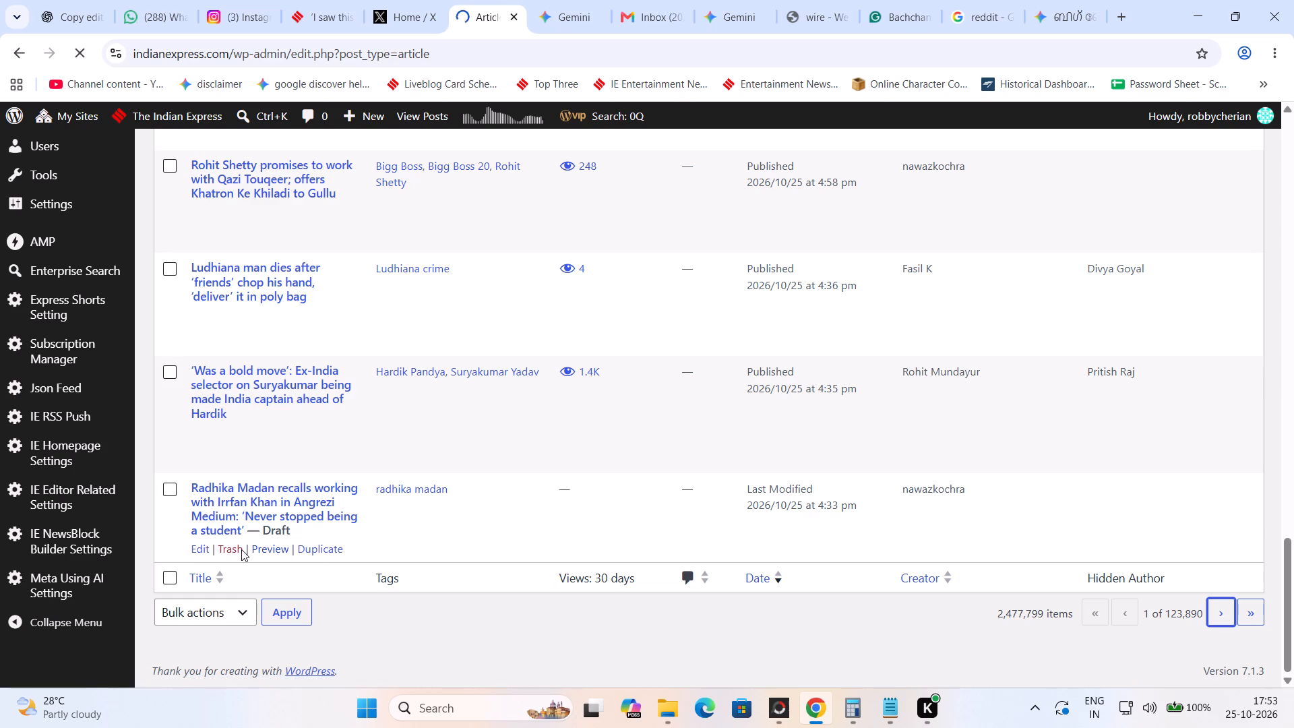
{"action": "right_click", "coordinate": [206, 542]}
{"action": "left_click", "coordinate": [318, 350]}
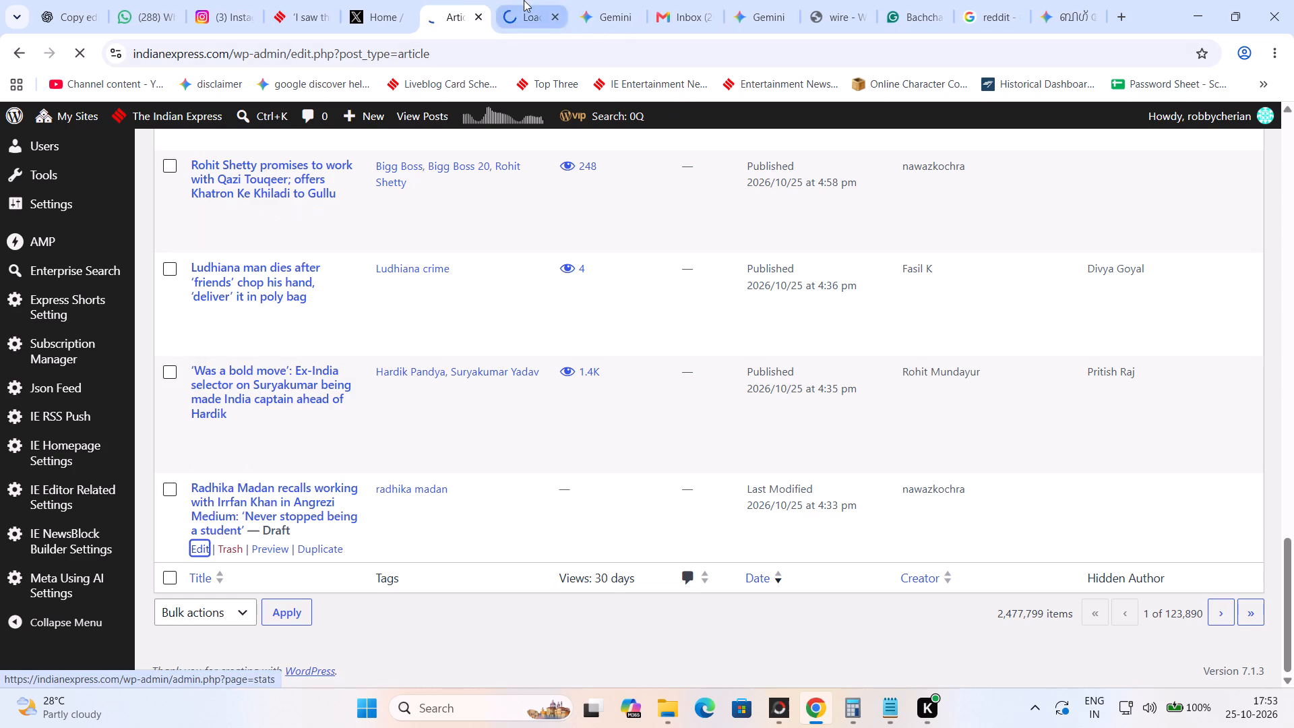
{"action": "left_click", "coordinate": [524, 0]}
Copy the draft's edit link and paste it into Work.txt in Notepad, replacing the Reviews and Specials lists at the top.
{"action": "left_click", "coordinate": [548, 53]}
{"action": "right_click", "coordinate": [548, 53]}
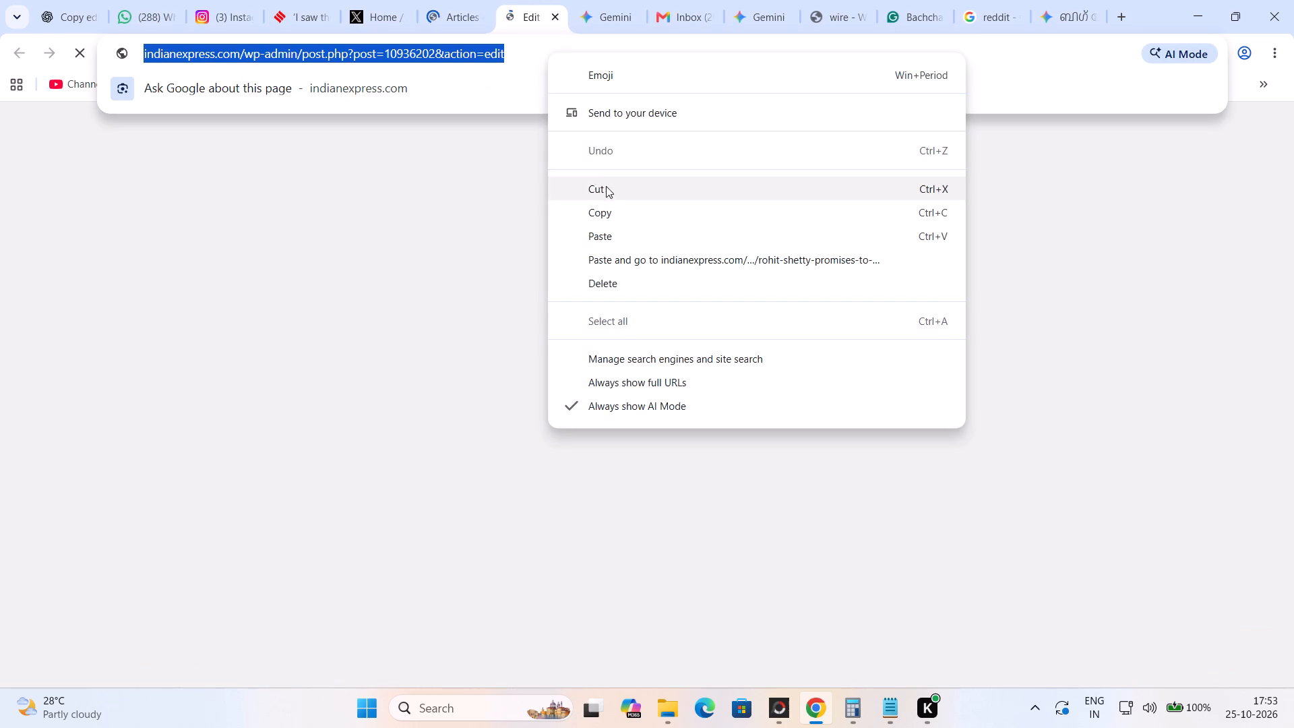
{"action": "left_click", "coordinate": [608, 208]}
{"action": "left_click", "coordinate": [898, 724]}
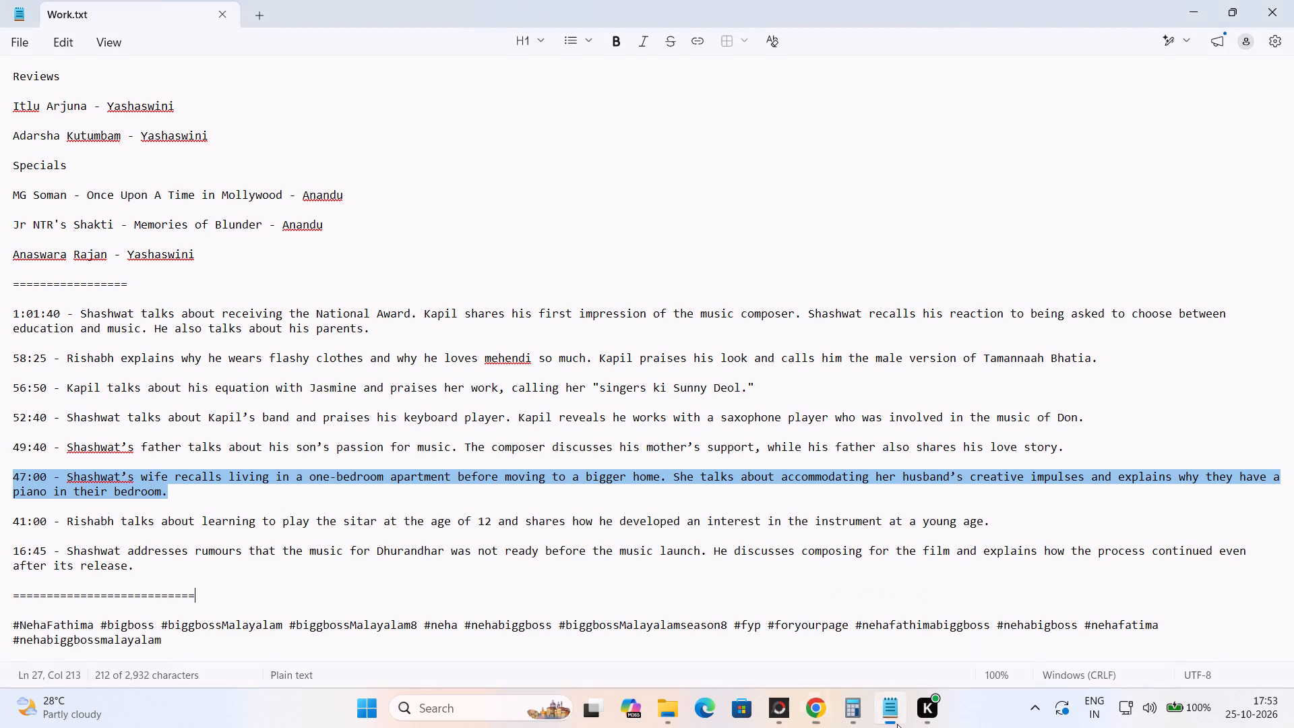
{"action": "left_click_drag", "start_coordinate": [215, 260], "coordinate": [0, 0]}
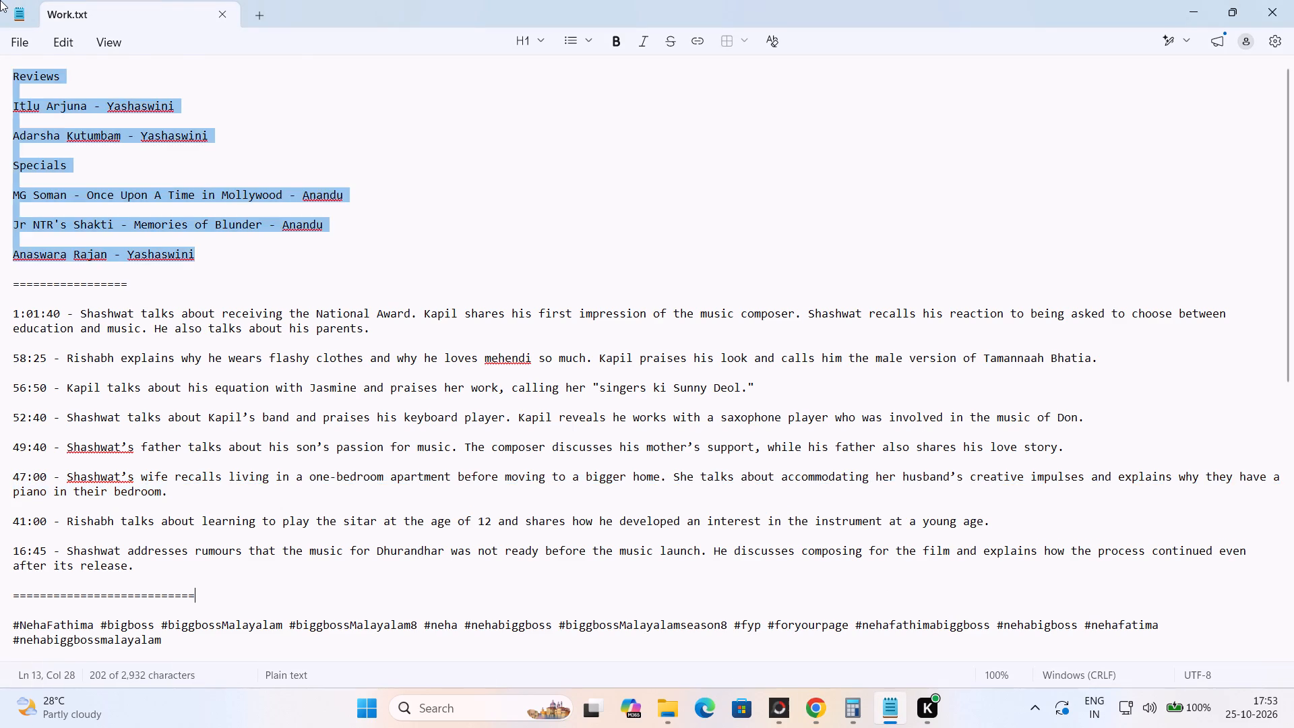
{"action": "key", "text": "ctrl+v"}
Copy the draft's headline into Work.txt on its own line above the edit link, and add two blank lines below the link.
{"action": "left_click", "coordinate": [826, 717]}
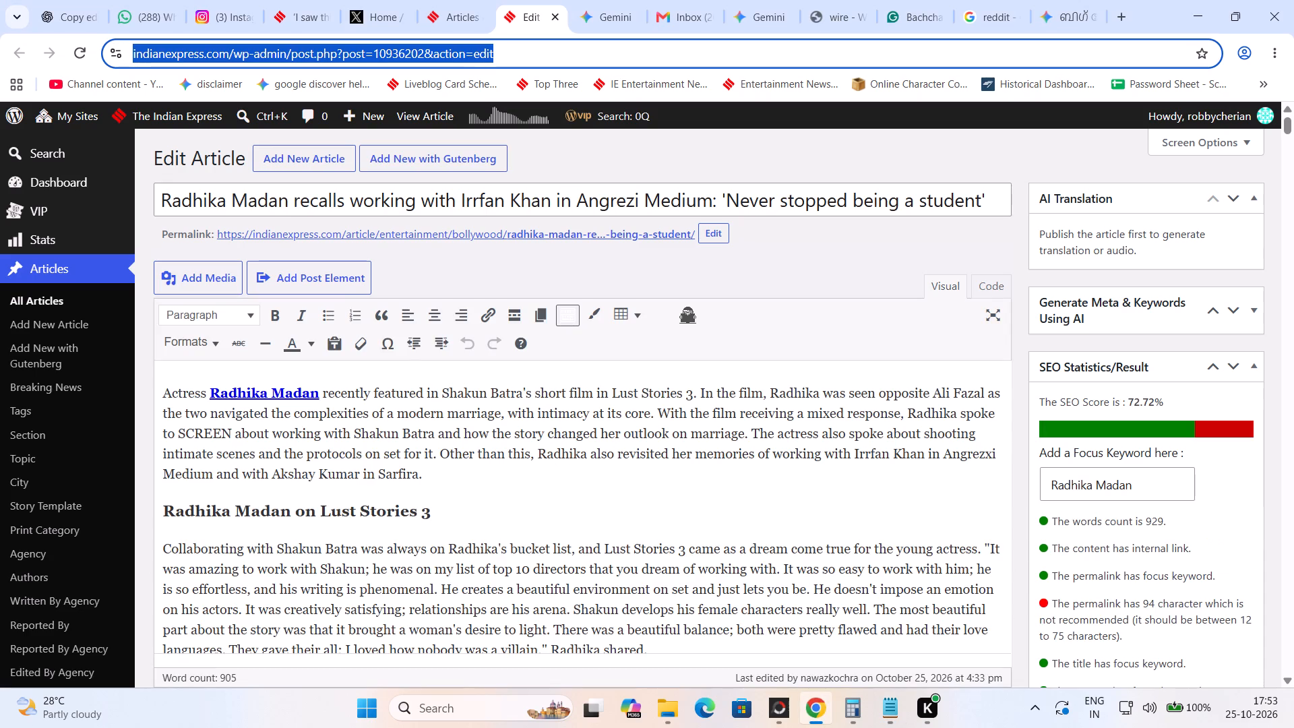
{"action": "triple_click", "coordinate": [276, 209]}
{"action": "key", "text": "ctrl+c"}
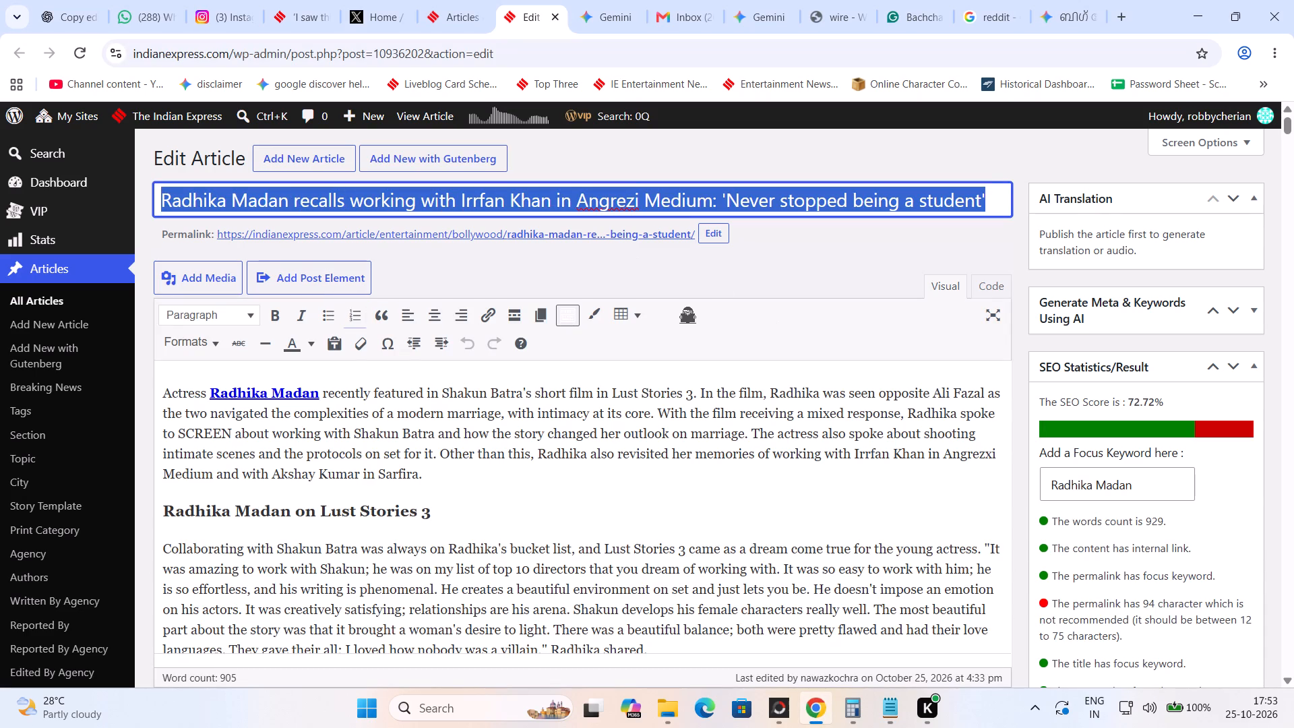
{"action": "left_click", "coordinate": [890, 727]}
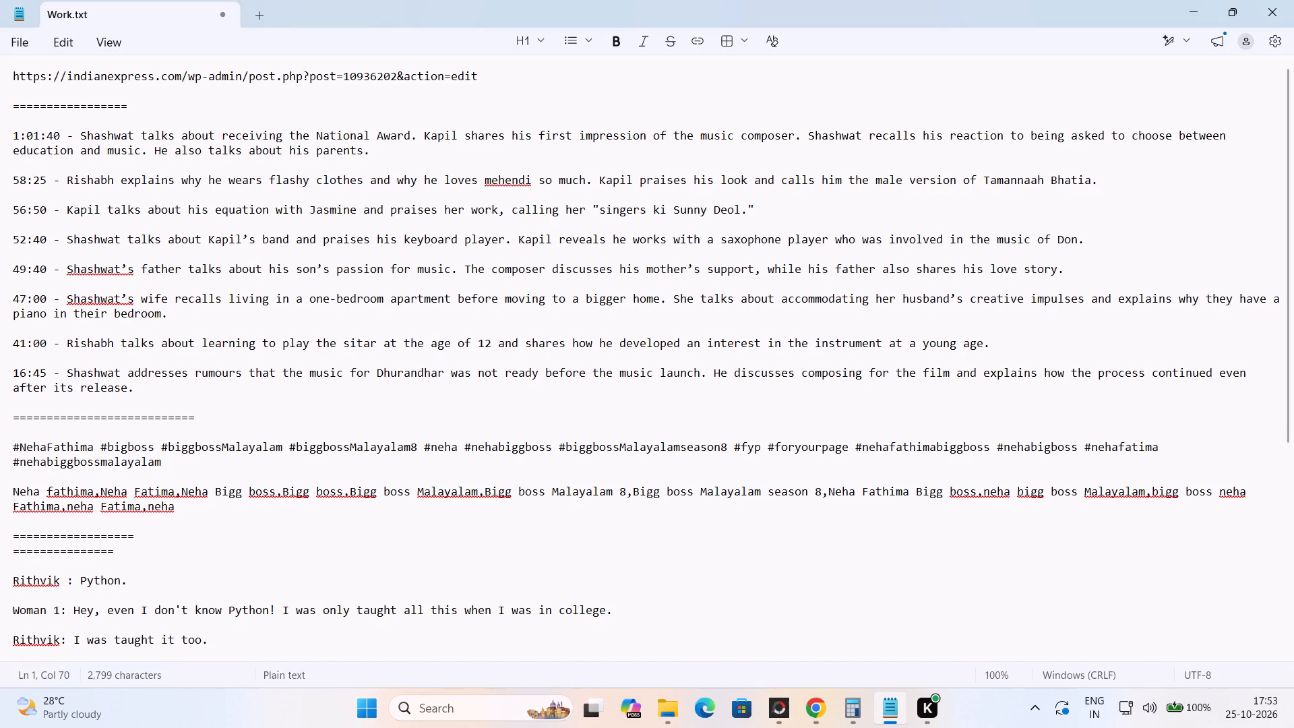
{"action": "left_click", "coordinate": [15, 69]}
{"action": "key", "text": "ctrl+v"}
{"action": "key", "text": "Return"}
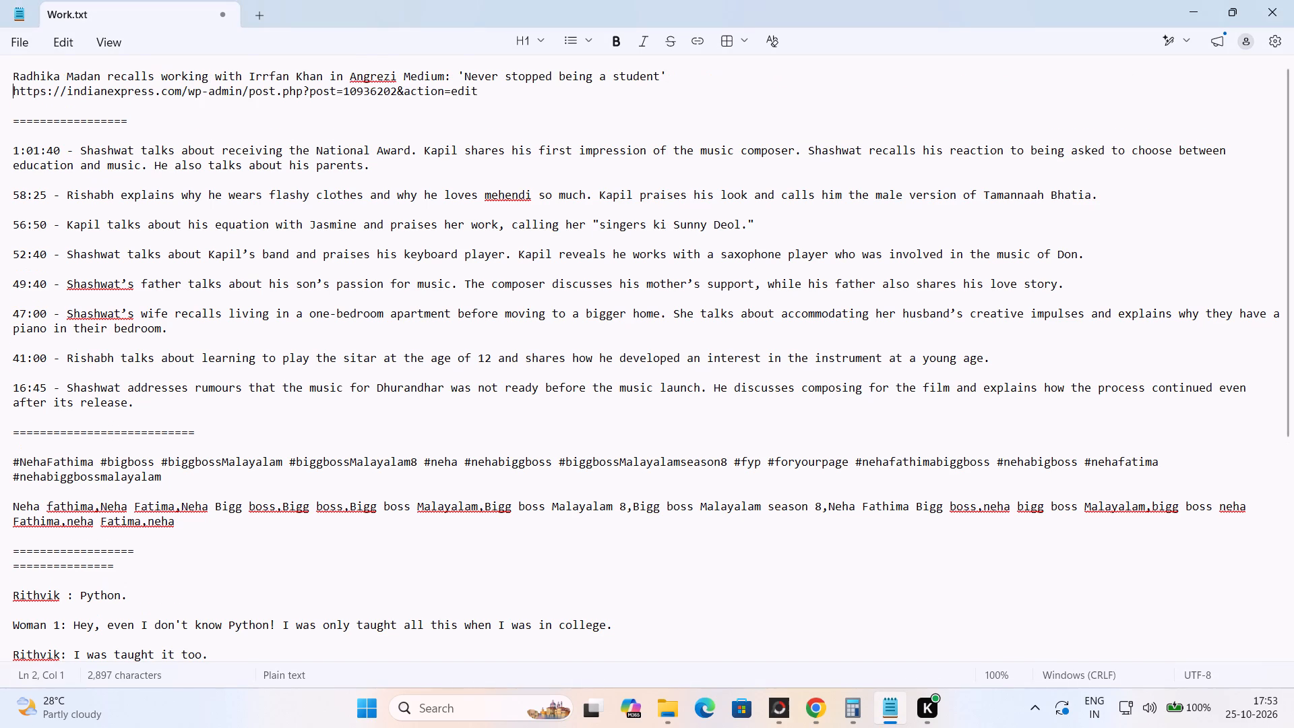
{"action": "left_click", "coordinate": [551, 95]}
{"action": "key", "text": "Return"}
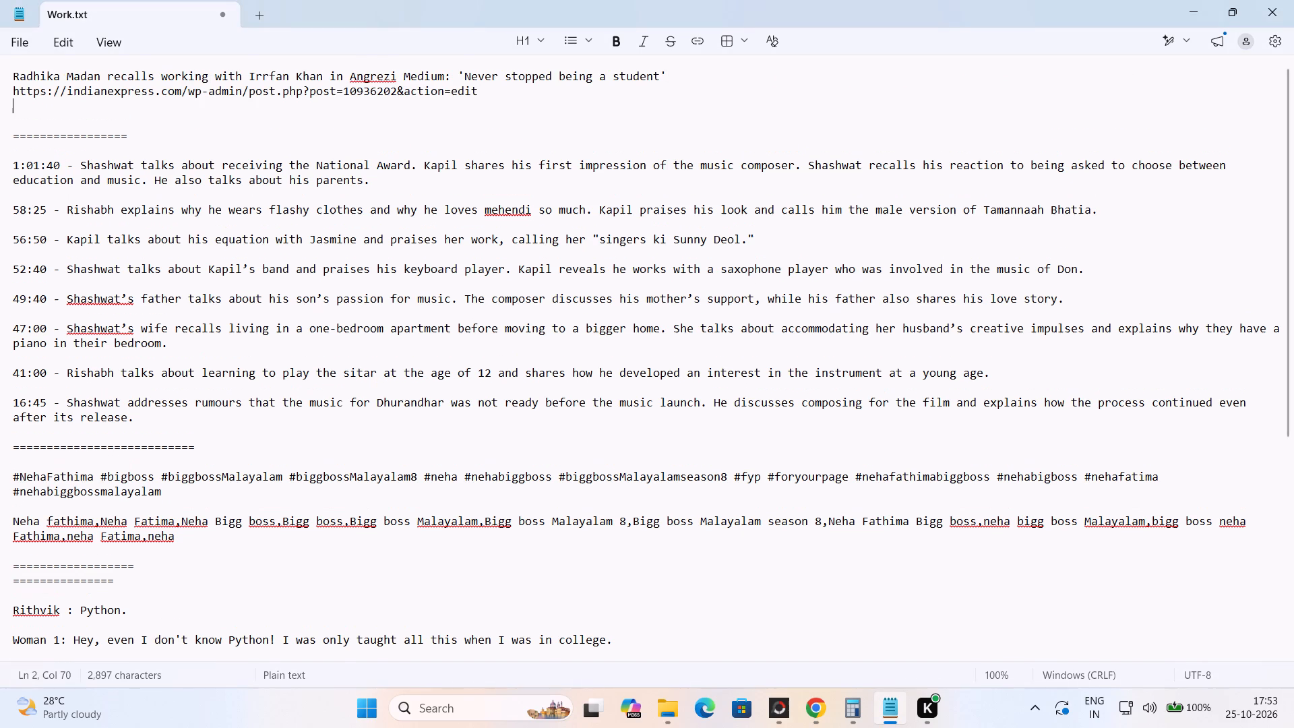
{"action": "key", "text": "Return"}
Return to the Radhika Madan draft in Chrome and look through its body text, embedded posts and section settings.
{"action": "left_click", "coordinate": [817, 708]}
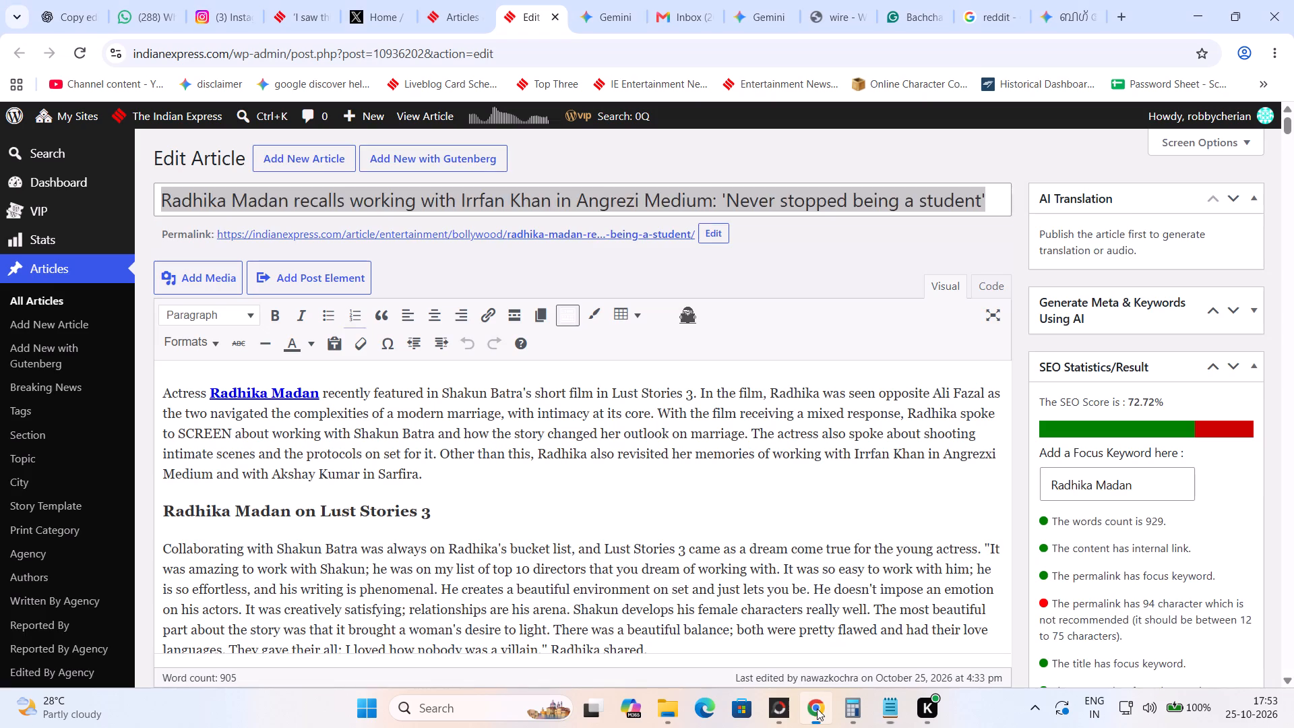
{"action": "scroll", "coordinate": [737, 582], "scroll_direction": "down", "scroll_amount": 15}
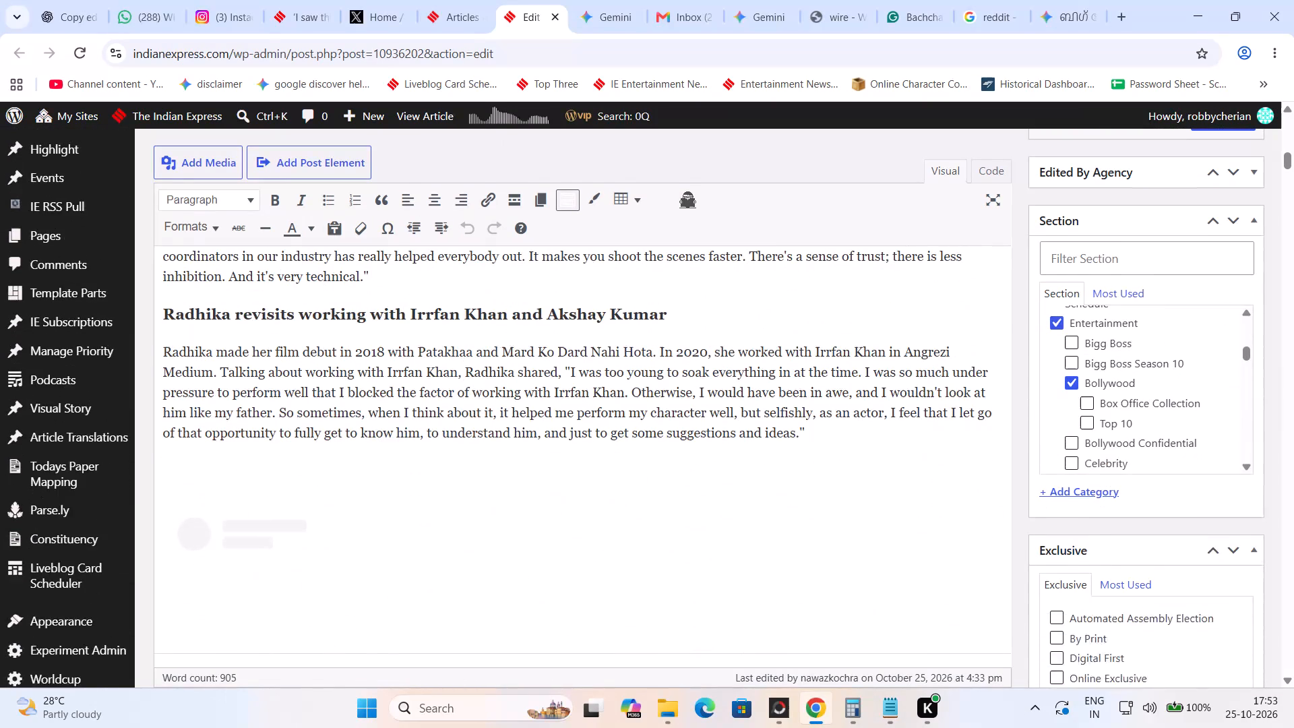
{"action": "scroll", "coordinate": [737, 582], "scroll_direction": "down", "scroll_amount": 14}
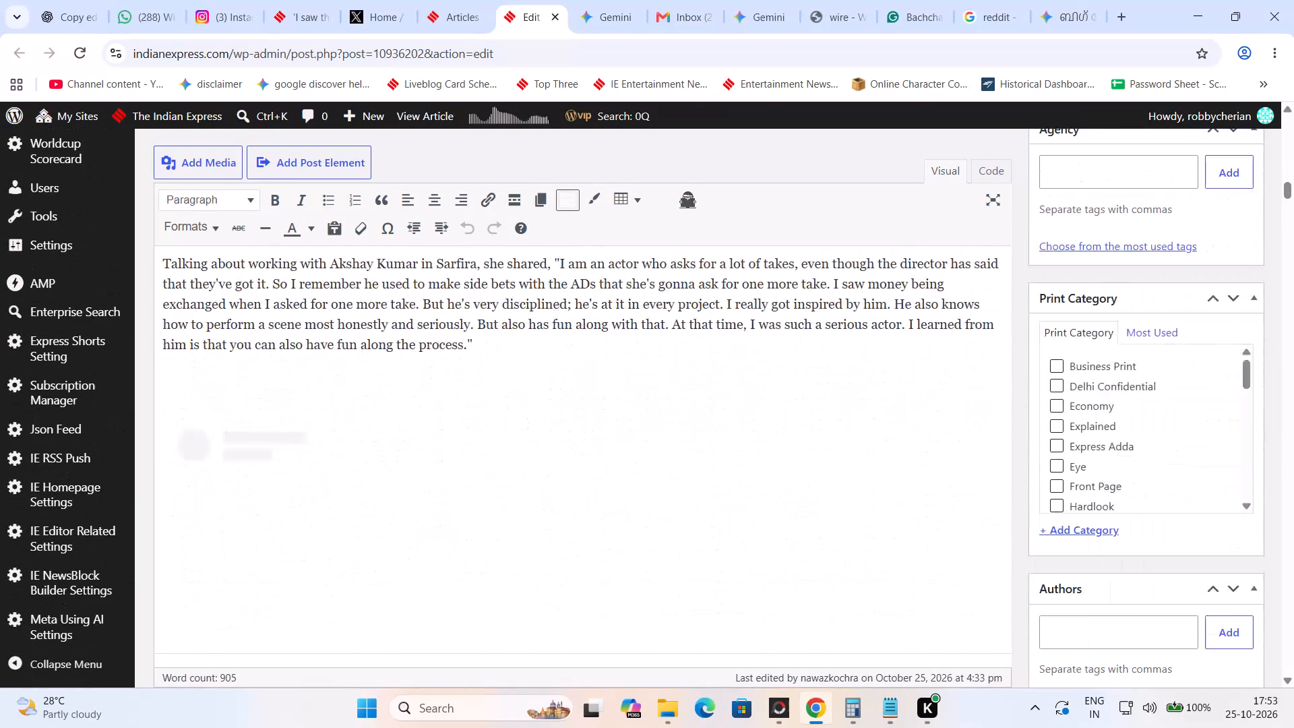
{"action": "scroll", "coordinate": [737, 582], "scroll_direction": "down", "scroll_amount": 7}
{"action": "scroll", "coordinate": [737, 582], "scroll_direction": "up", "scroll_amount": 20}
{"action": "scroll", "coordinate": [737, 582], "scroll_direction": "up", "scroll_amount": 1}
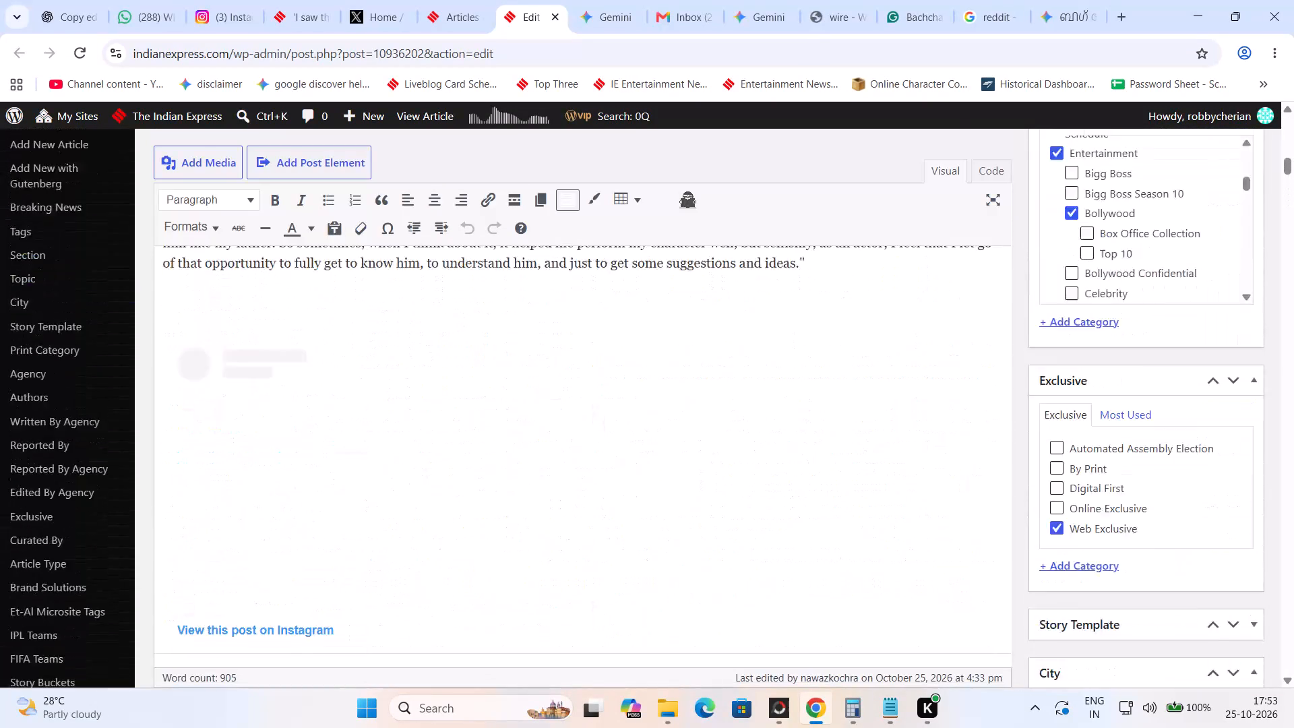
Read through the Radhika Madan draft's body, from the Lust Stories 3 section to the Irrfan Khan and Akshay Kumar quotes.
{"action": "scroll", "coordinate": [737, 582], "scroll_direction": "up", "scroll_amount": 14}
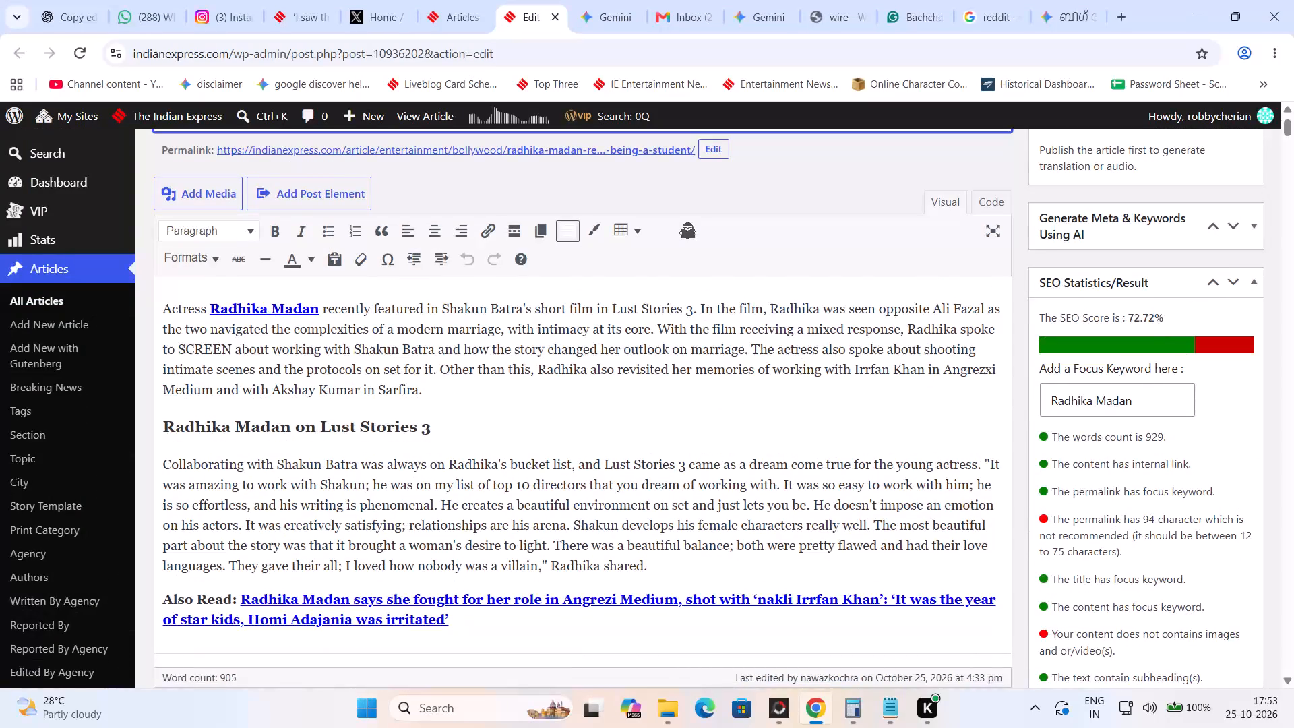
{"action": "scroll", "coordinate": [725, 579], "scroll_direction": "down", "scroll_amount": 11}
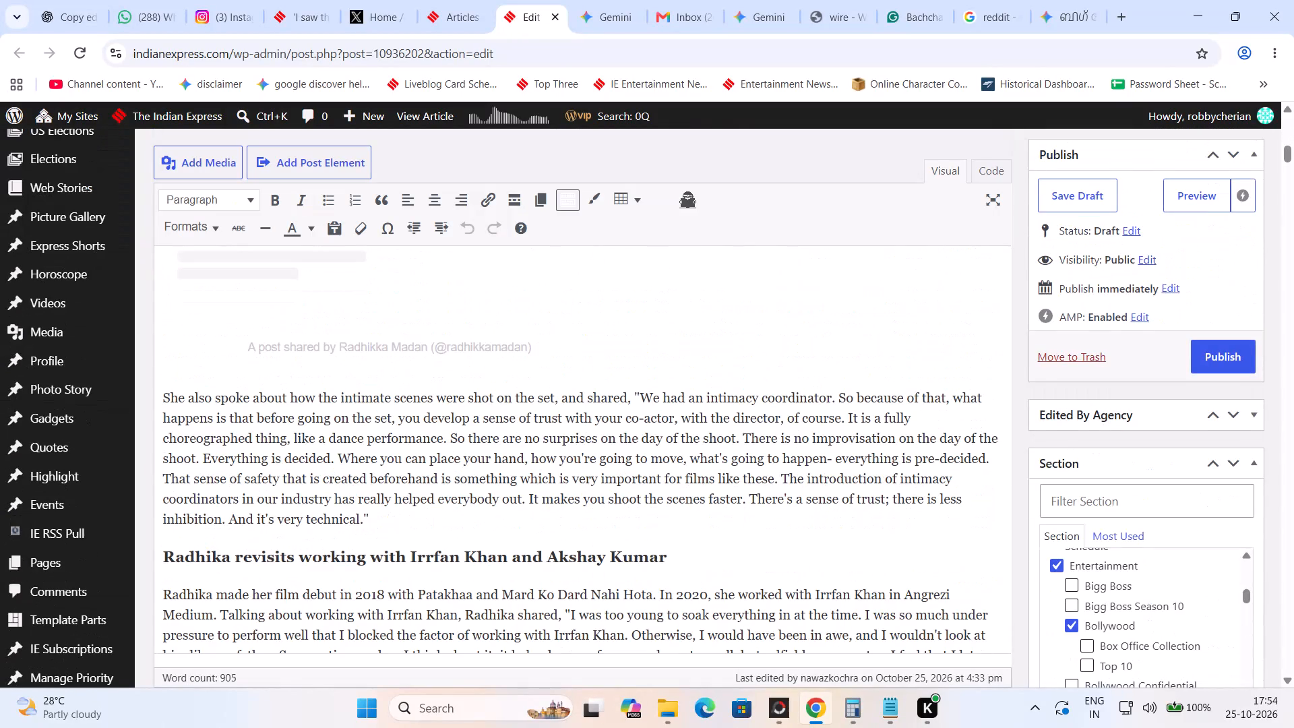
{"action": "scroll", "coordinate": [725, 579], "scroll_direction": "down", "scroll_amount": 2}
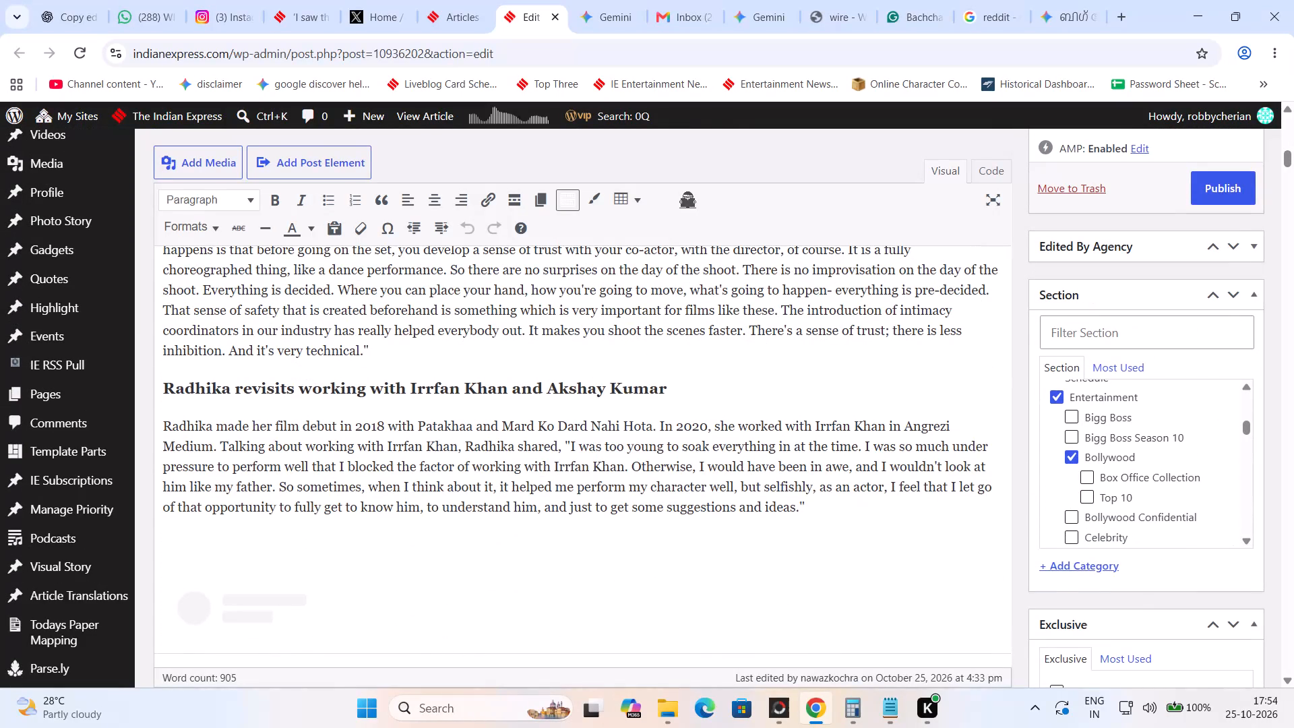
{"action": "scroll", "coordinate": [725, 579], "scroll_direction": "down", "scroll_amount": 9}
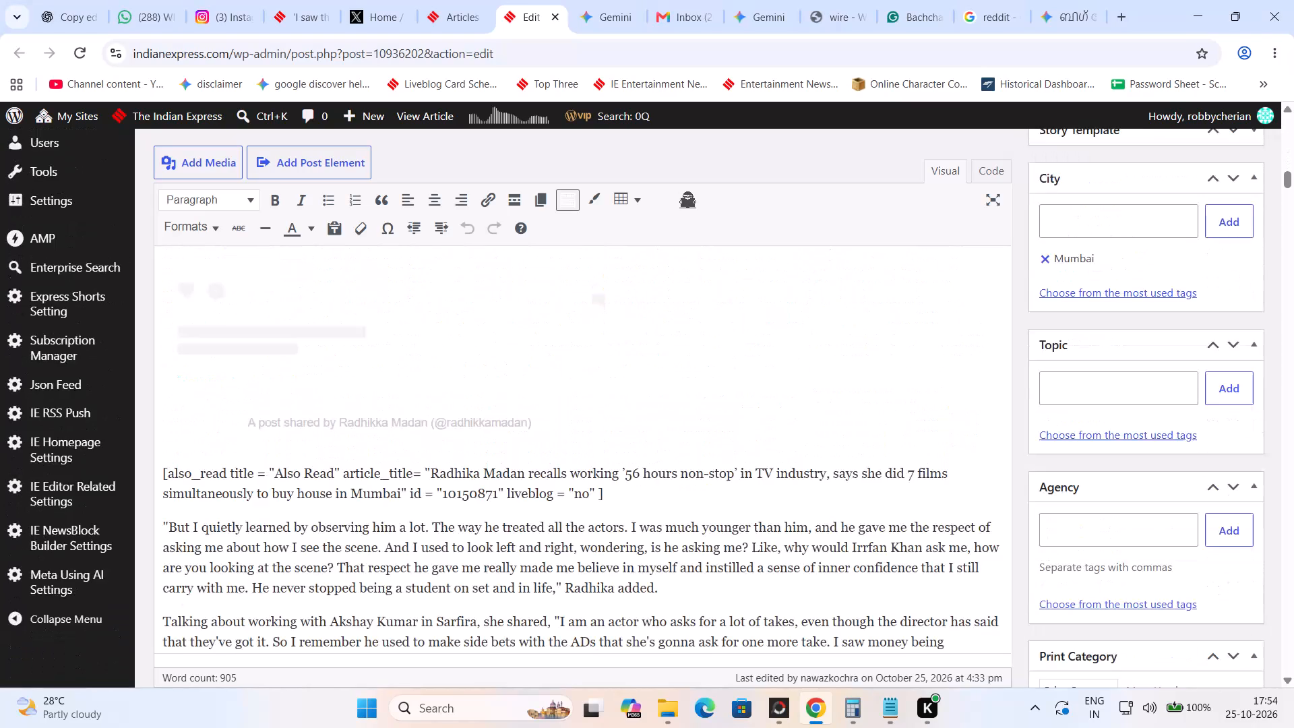
{"action": "scroll", "coordinate": [725, 579], "scroll_direction": "down", "scroll_amount": 2}
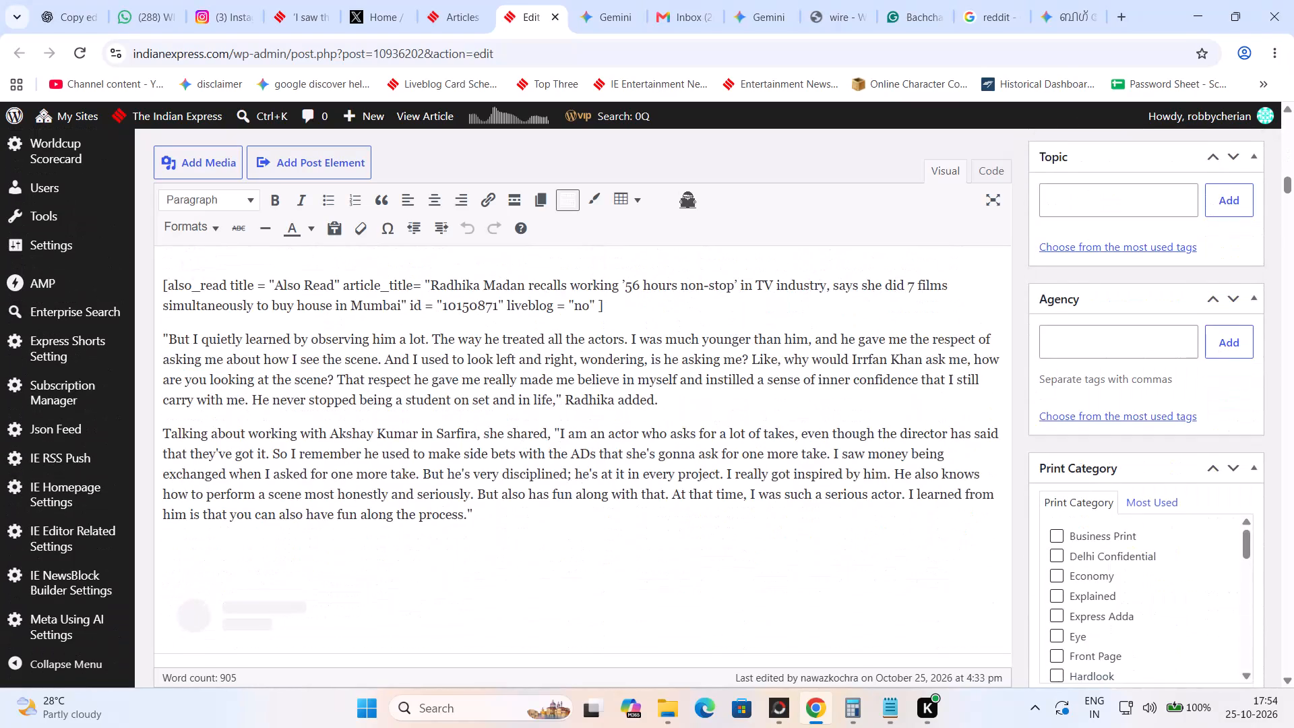
{"action": "scroll", "coordinate": [725, 579], "scroll_direction": "down", "scroll_amount": 8}
{"action": "scroll", "coordinate": [725, 579], "scroll_direction": "up", "scroll_amount": 5}
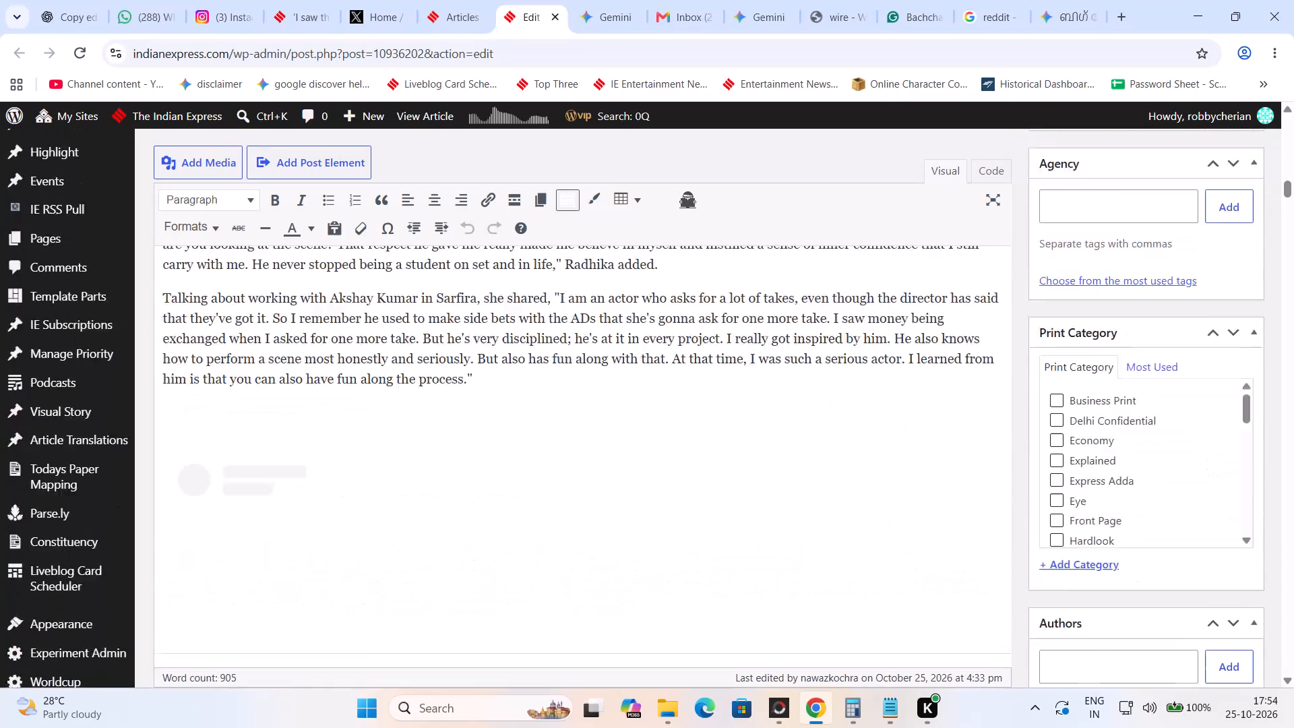
{"action": "scroll", "coordinate": [725, 579], "scroll_direction": "up", "scroll_amount": 20}
{"action": "scroll", "coordinate": [725, 579], "scroll_direction": "up", "scroll_amount": 13}
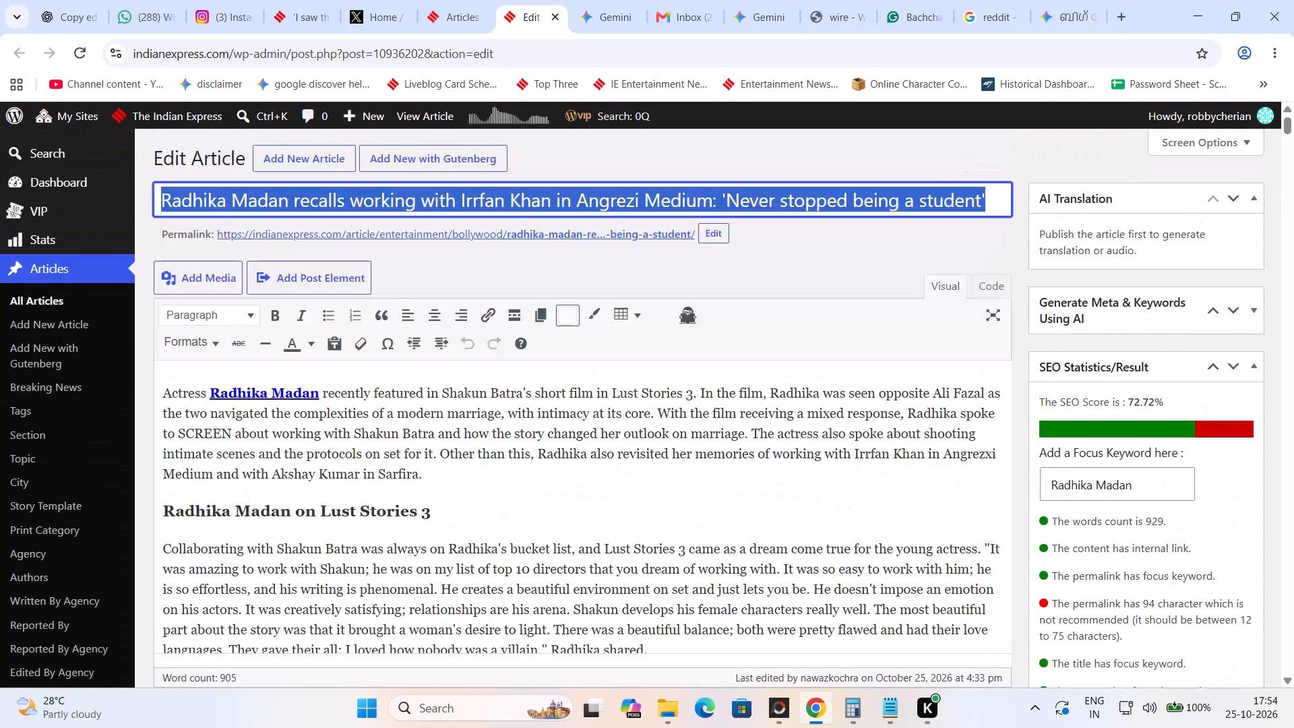
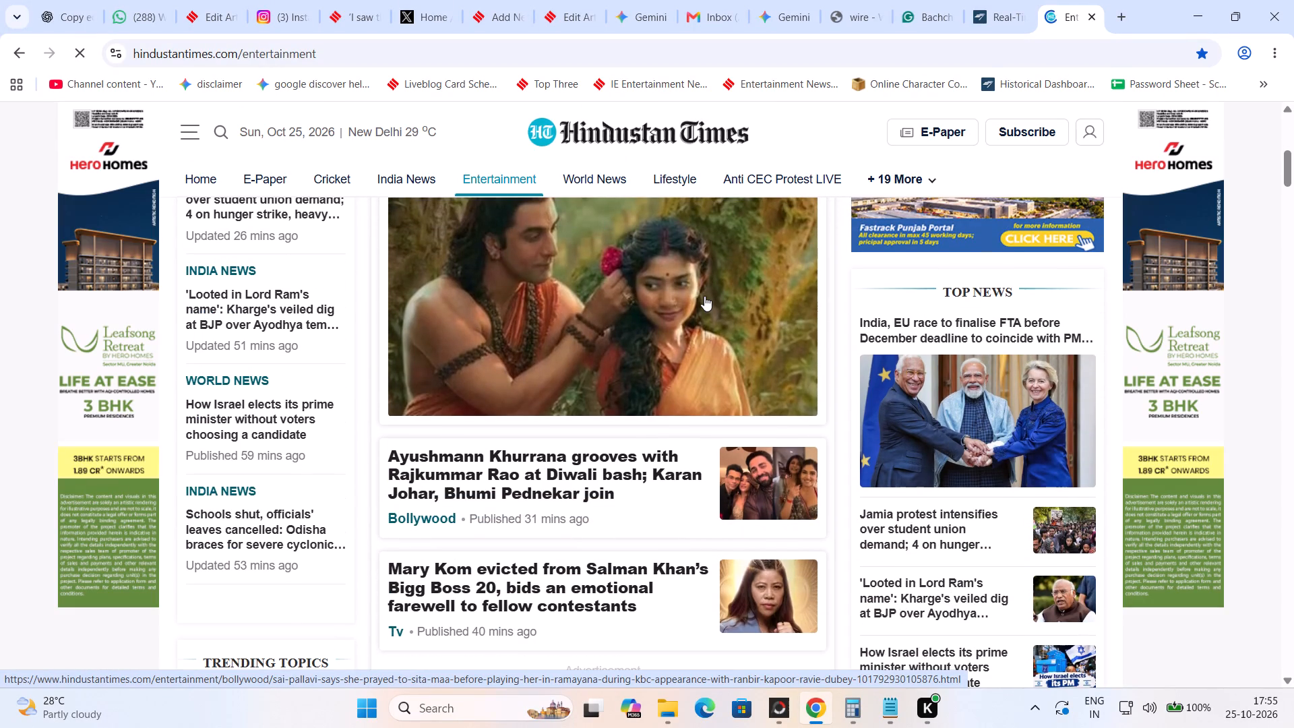
Look through the latest story headlines on the Hindustan Times entertainment page.
{"action": "scroll", "coordinate": [704, 296], "scroll_direction": "down", "scroll_amount": 6}
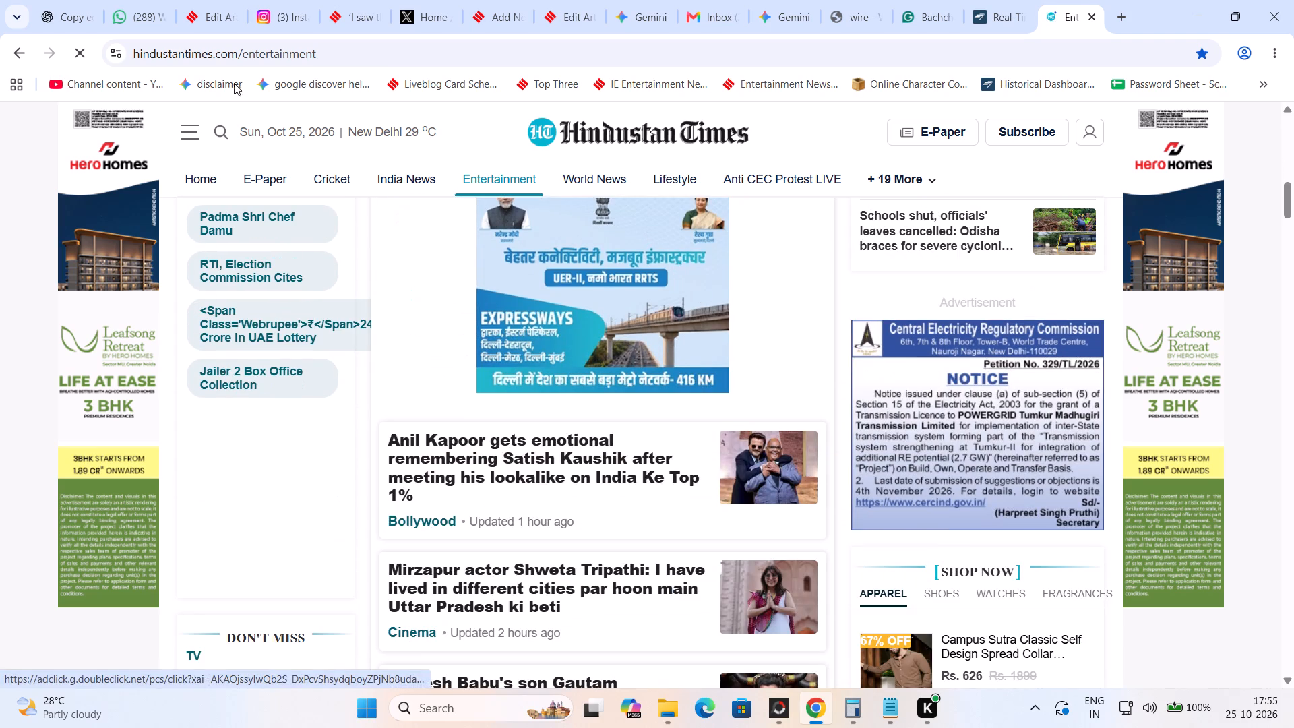
{"action": "left_click", "coordinate": [208, 0]}
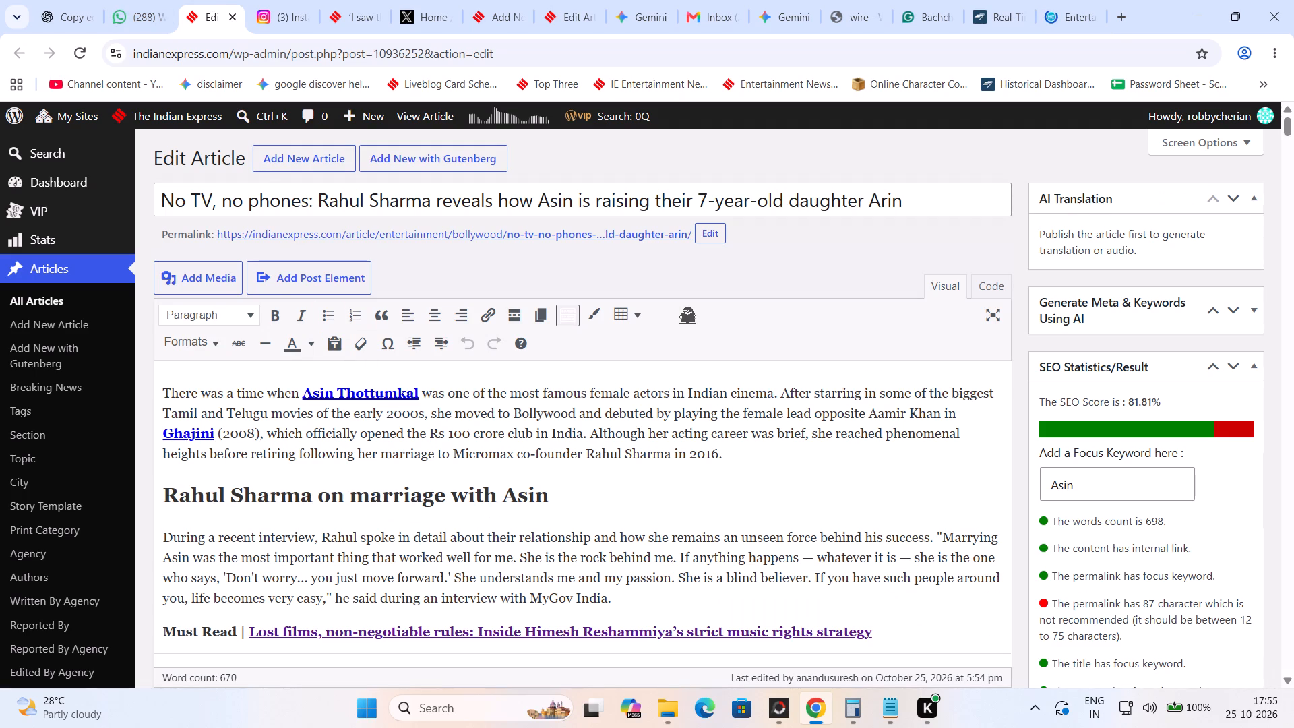
{"action": "left_click", "coordinate": [565, 412]}
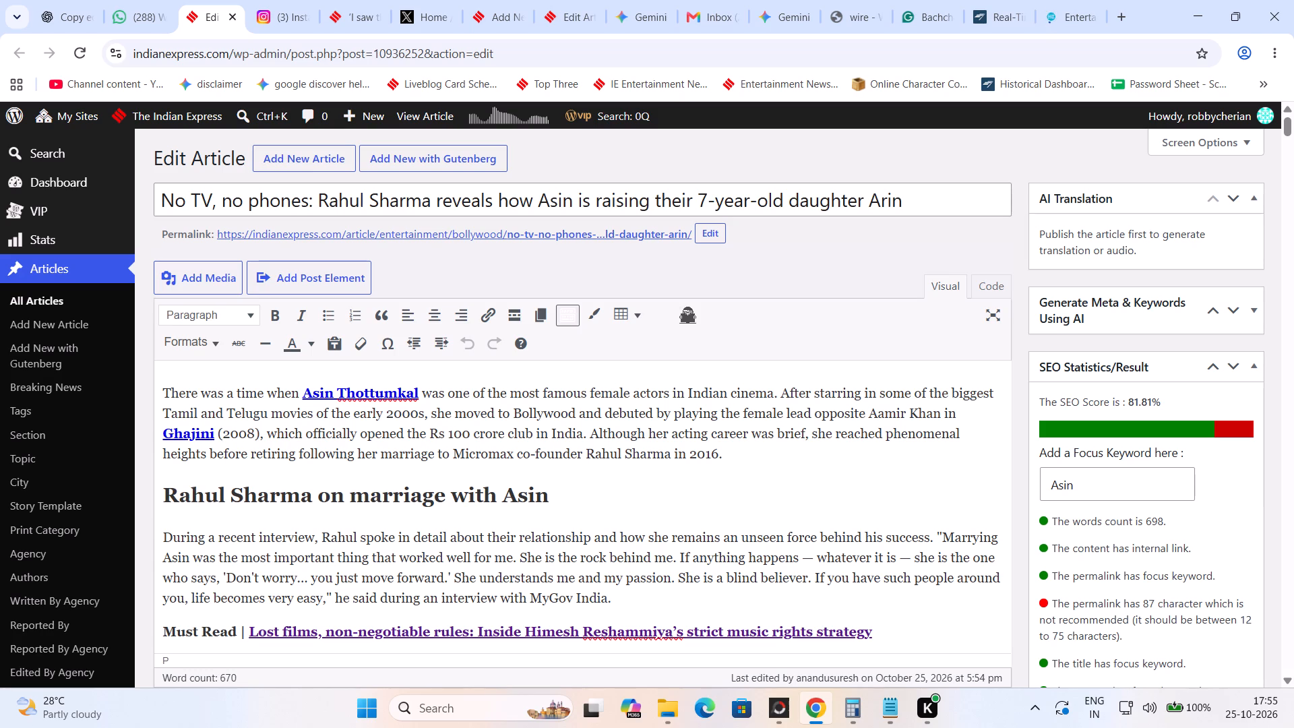
{"action": "scroll", "coordinate": [693, 384], "scroll_direction": "down", "scroll_amount": 2}
{"action": "scroll", "coordinate": [693, 384], "scroll_direction": "up", "scroll_amount": 1}
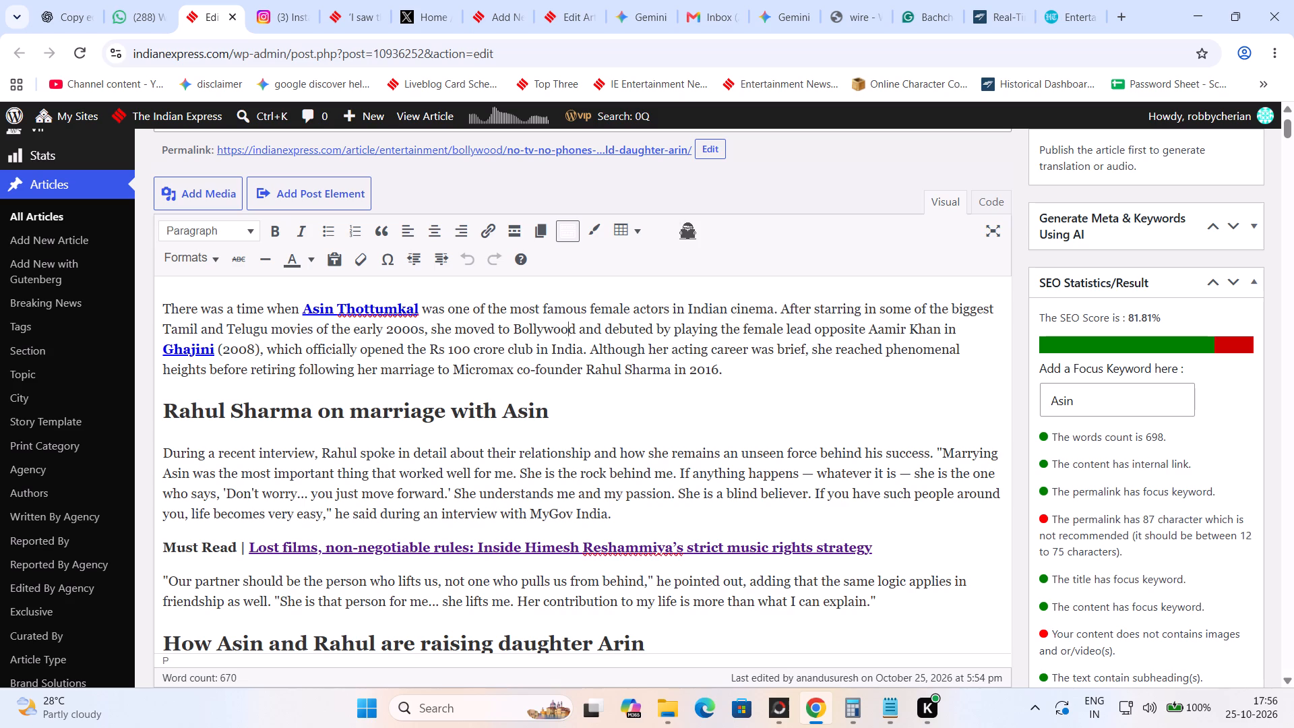
{"action": "scroll", "coordinate": [781, 449], "scroll_direction": "down", "scroll_amount": 1}
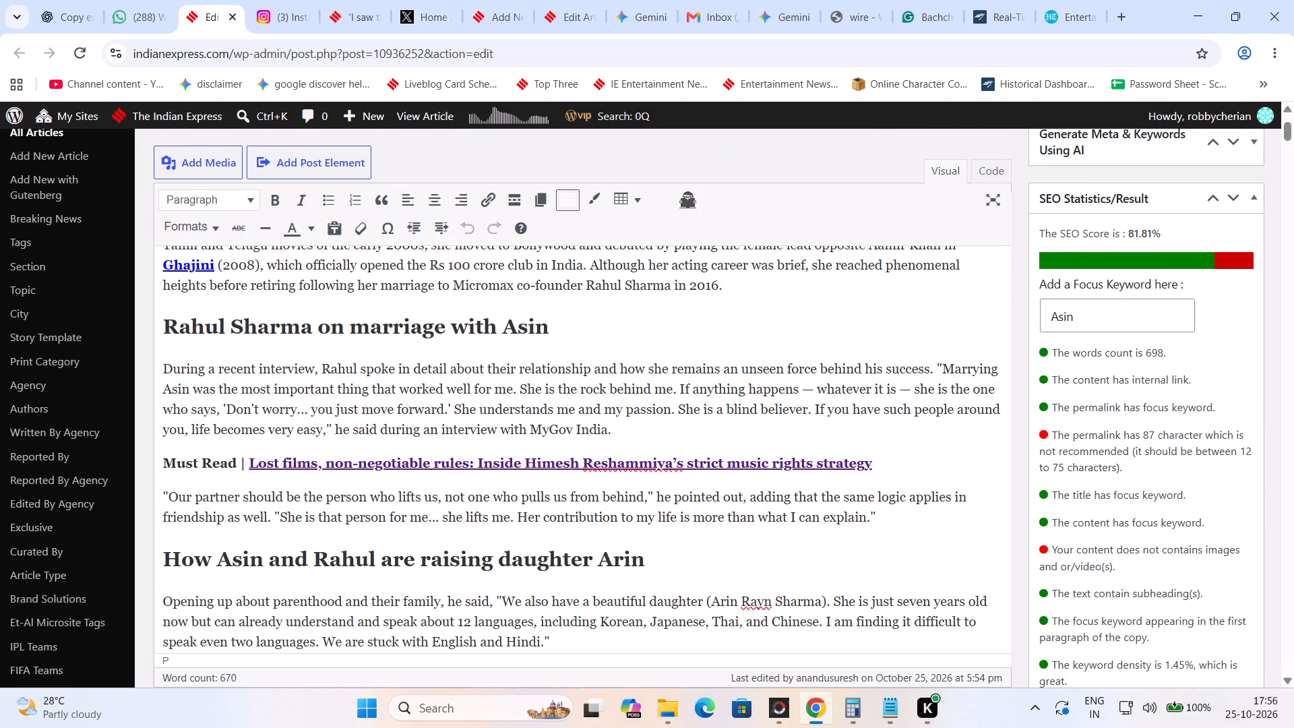
{"action": "scroll", "coordinate": [769, 451], "scroll_direction": "down", "scroll_amount": 2}
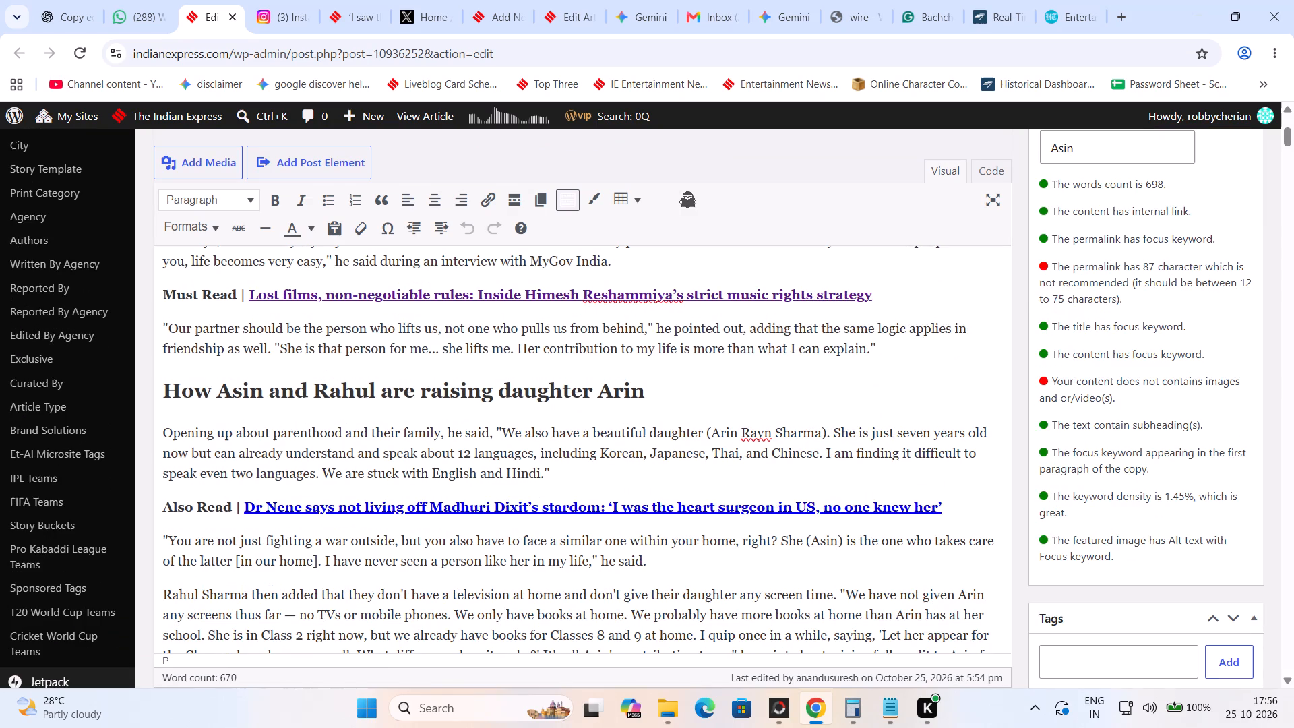
{"action": "scroll", "coordinate": [765, 452], "scroll_direction": "down", "scroll_amount": 1}
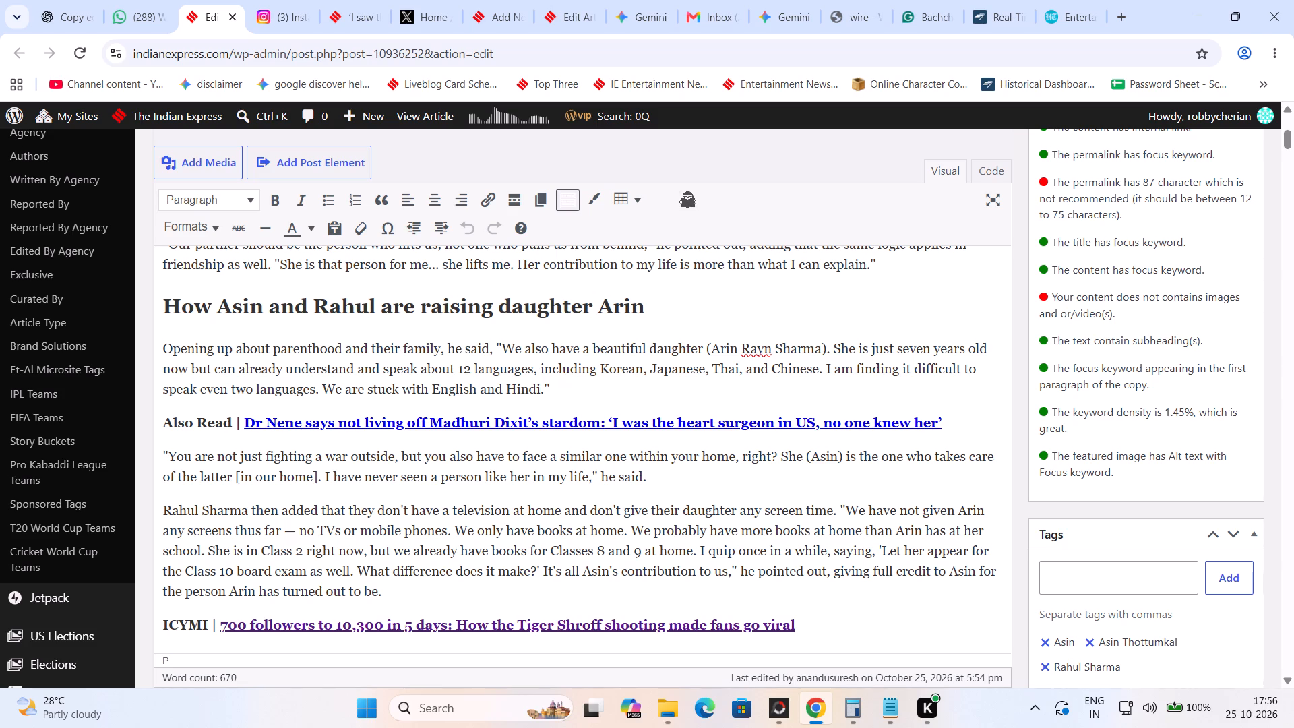
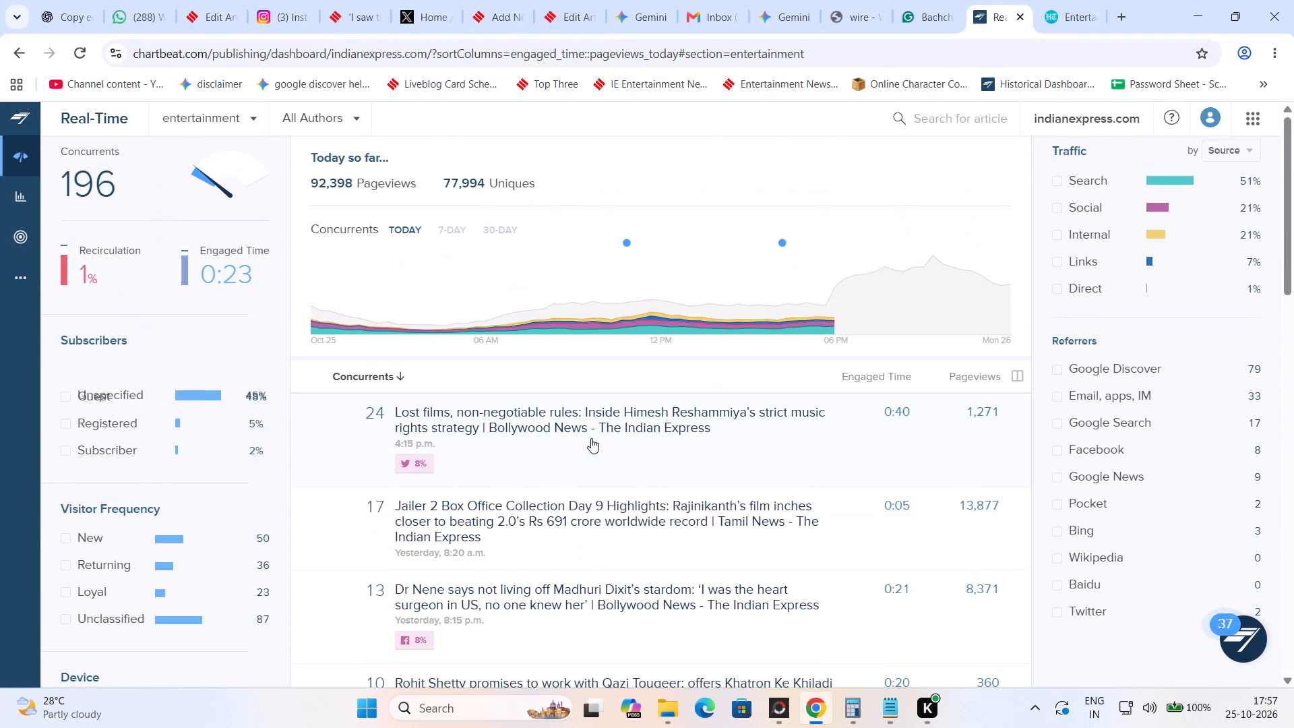
{"action": "scroll", "coordinate": [591, 438], "scroll_direction": "down", "scroll_amount": 9}
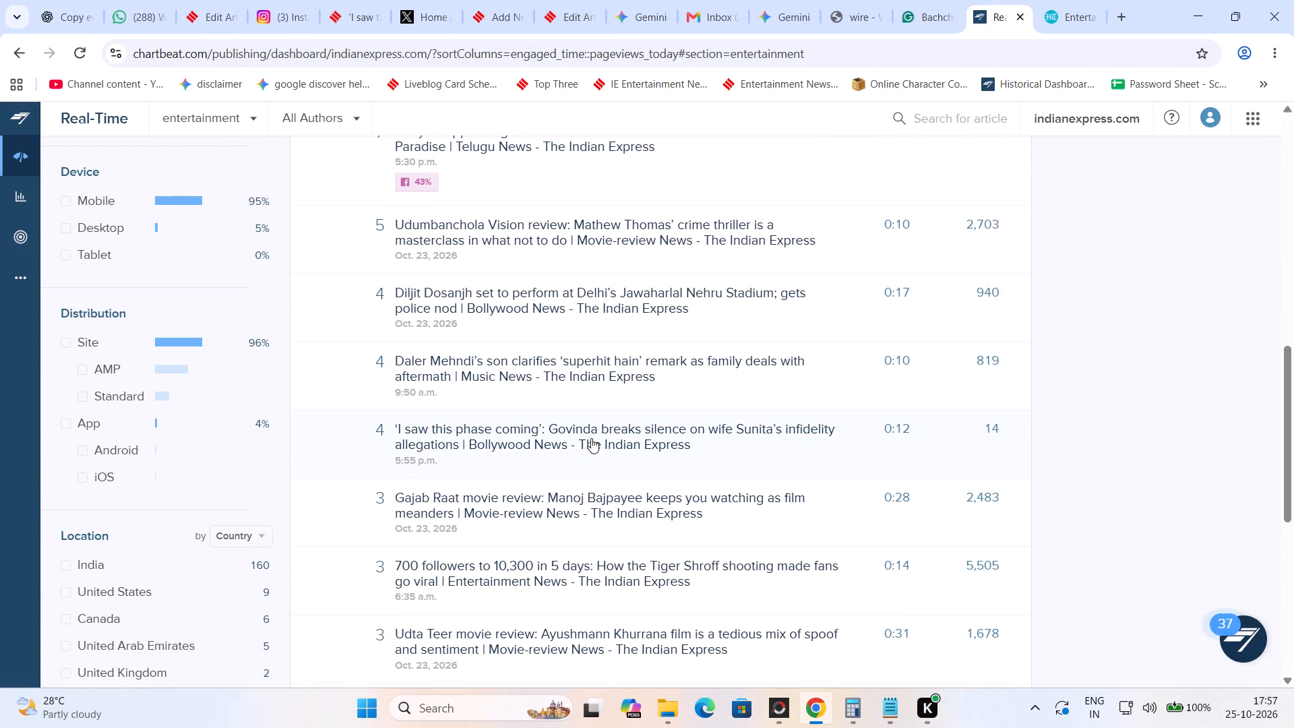
{"action": "scroll", "coordinate": [591, 438], "scroll_direction": "down", "scroll_amount": 4}
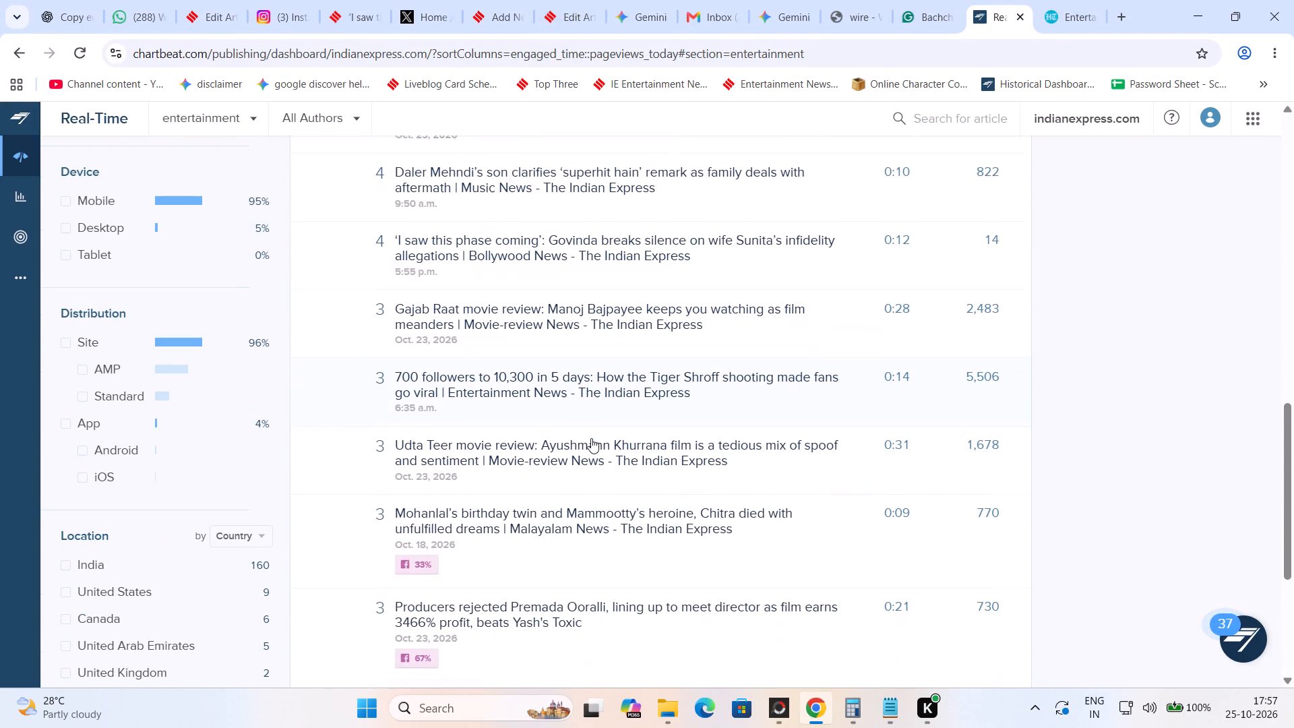
{"action": "scroll", "coordinate": [591, 438], "scroll_direction": "down", "scroll_amount": 3}
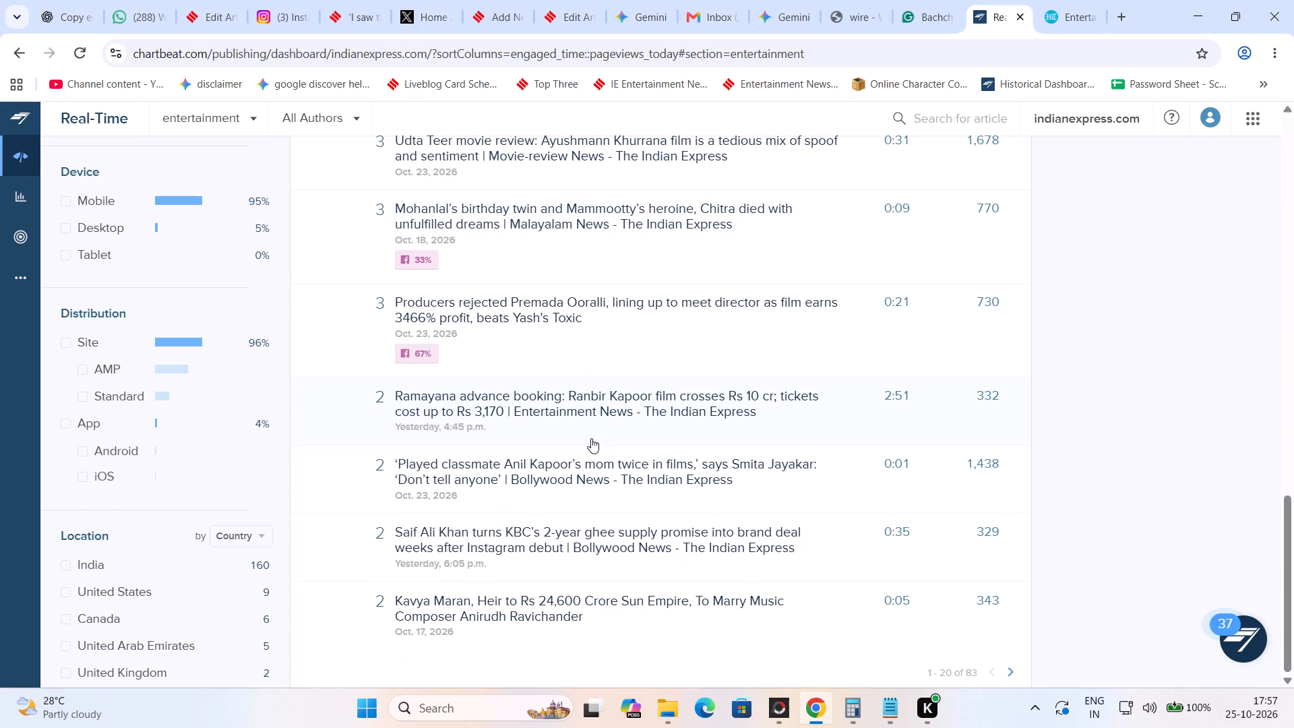
{"action": "scroll", "coordinate": [591, 438], "scroll_direction": "up", "scroll_amount": 20}
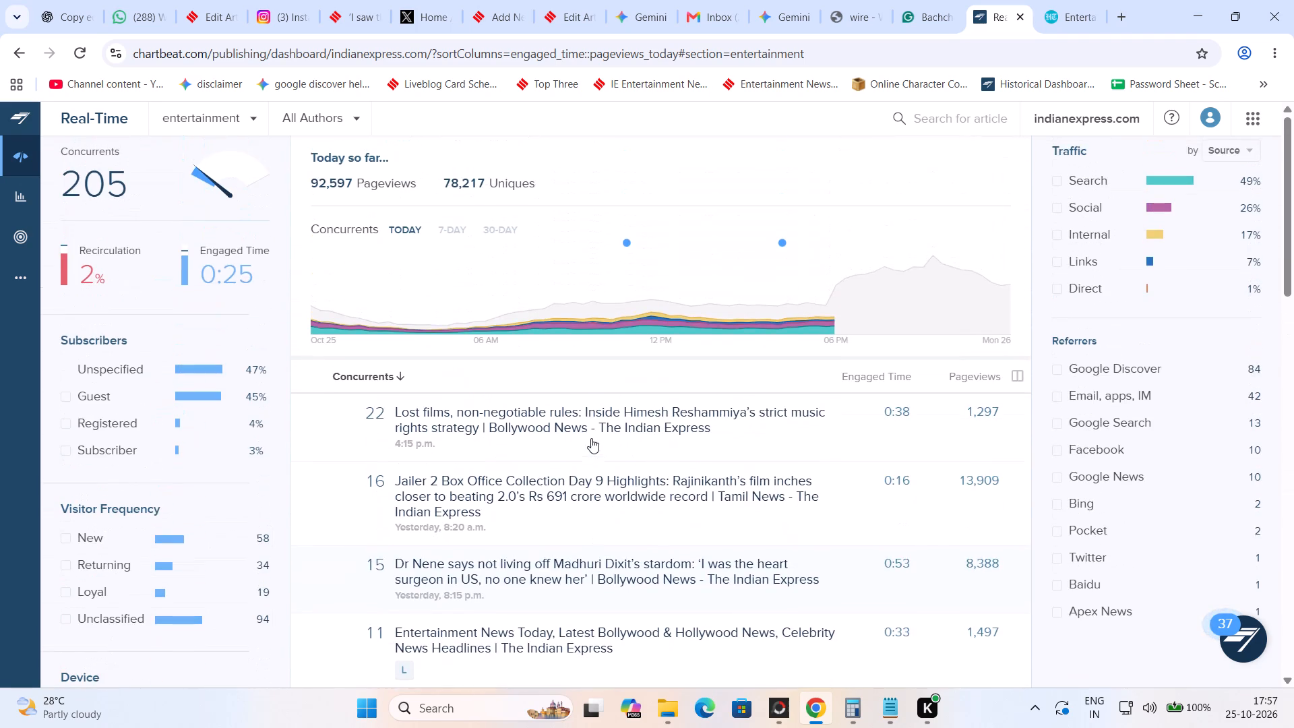
{"action": "scroll", "coordinate": [591, 438], "scroll_direction": "up", "scroll_amount": 2}
In the Asin and Rahul Sharma draft, replace "she" with "Asin" in the sentence beginning "Hailing from Keralam".
{"action": "left_click", "coordinate": [180, 0]}
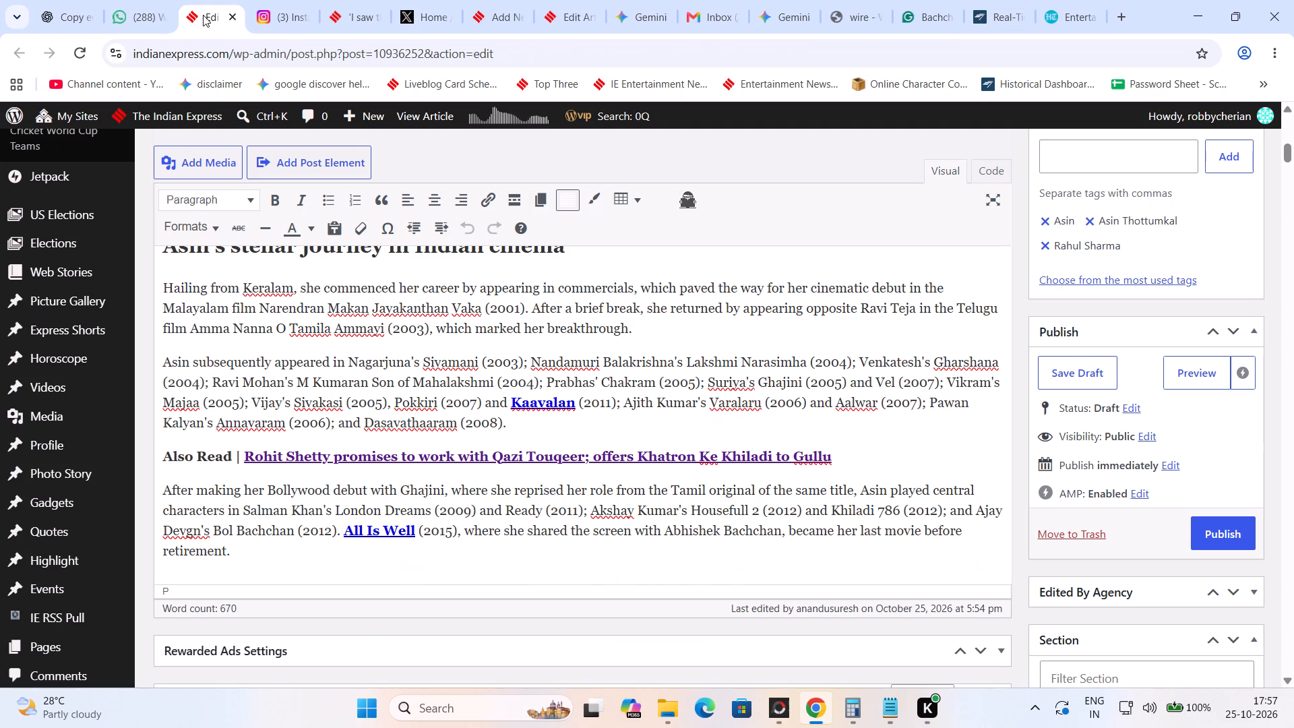
{"action": "scroll", "coordinate": [441, 279], "scroll_direction": "up", "scroll_amount": 1}
{"action": "left_click_drag", "start_coordinate": [317, 374], "coordinate": [313, 374]}
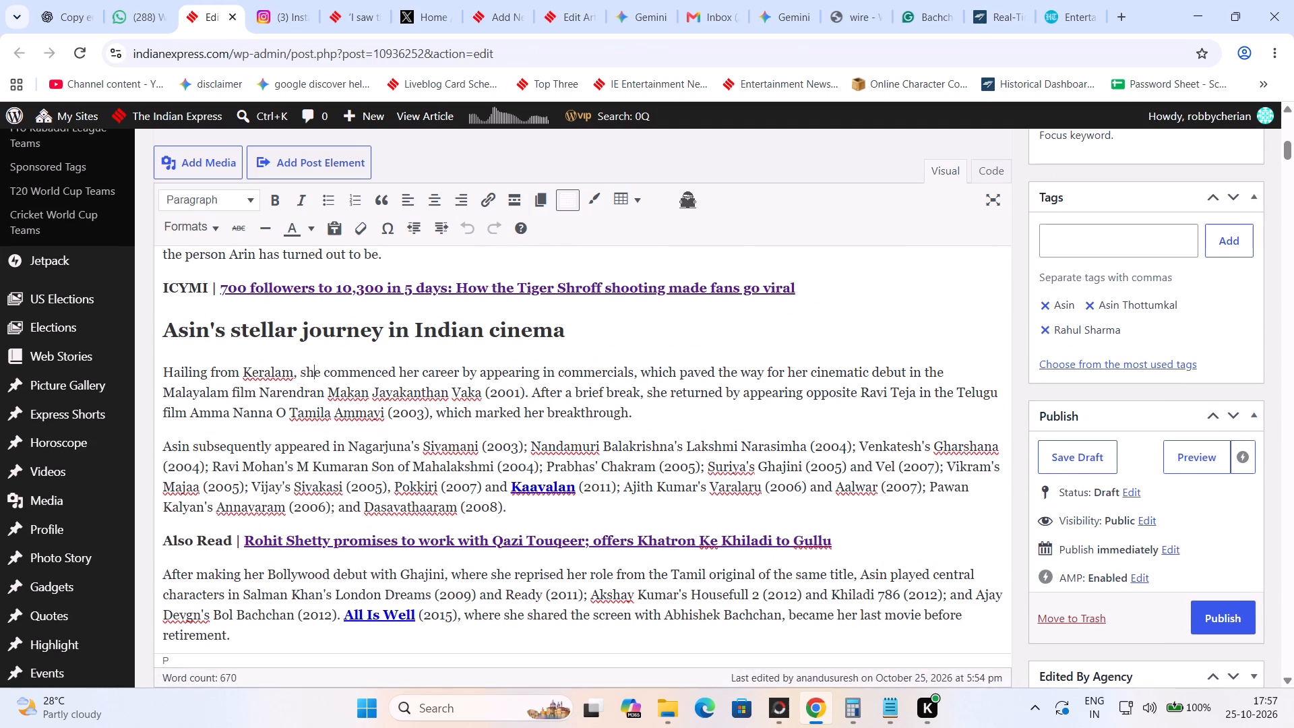
{"action": "left_click_drag", "start_coordinate": [313, 374], "coordinate": [303, 372]}
{"action": "left_click_drag", "start_coordinate": [303, 372], "coordinate": [321, 372]}
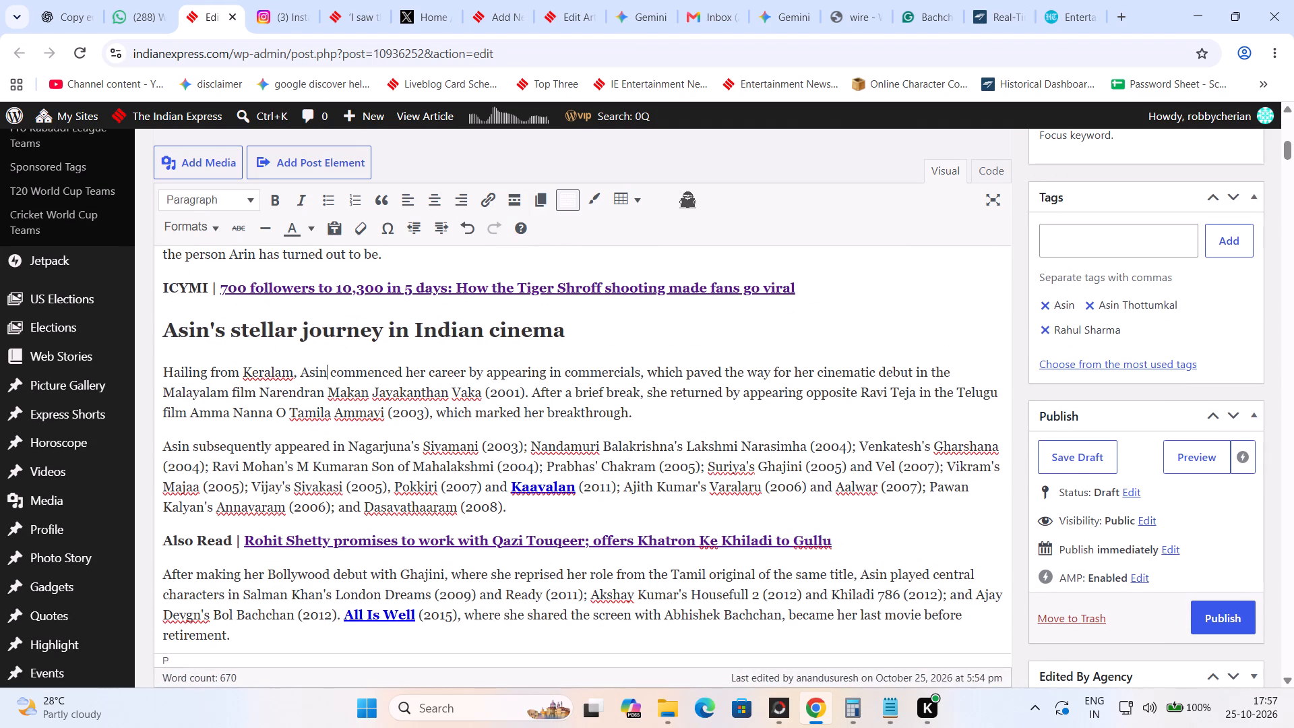
Proofread the paragraphs on Asin's film career, from her early commercials through to the closing sentence on her last movie.
{"action": "key", "text": "Right"}
{"action": "key", "text": "Right"}
{"action": "key", "text": "Right"}
{"action": "key", "text": "Right"}
{"action": "key", "text": "Right"}
{"action": "key", "text": "Right"}
{"action": "key", "text": "Right"}
{"action": "key", "text": "Right"}
{"action": "key", "text": "Right"}
{"action": "key", "text": "Right"}
{"action": "key", "text": "Right"}
{"action": "key", "text": "Right"}
{"action": "key", "text": "Right"}
{"action": "key", "text": "Right"}
{"action": "key", "text": "Right"}
{"action": "key", "text": "Right"}
{"action": "key", "text": "Right"}
{"action": "key", "text": "Right"}
{"action": "key", "text": "Right"}
{"action": "key", "text": "Right"}
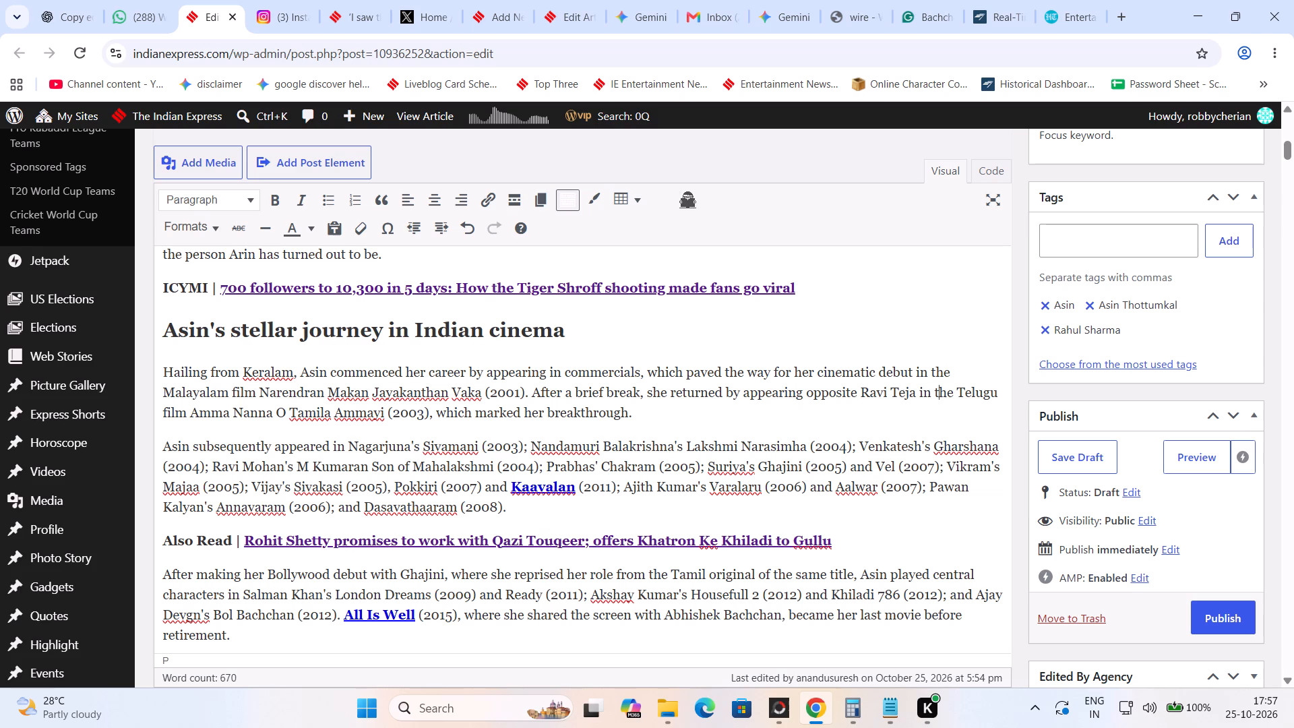
{"action": "key", "text": "Down"}
{"action": "key", "text": "Down"}
{"action": "key", "text": "Down"}
{"action": "key", "text": "Down"}
{"action": "key", "text": "Down"}
{"action": "key", "text": "Down"}
{"action": "key", "text": "Right"}
{"action": "key", "text": "Right"}
{"action": "key", "text": "Right"}
{"action": "key", "text": "Right"}
{"action": "key", "text": "Right"}
{"action": "key", "text": "Right"}
{"action": "key", "text": "Right"}
{"action": "key", "text": "Right"}
{"action": "key", "text": "Right"}
{"action": "key", "text": "Right"}
{"action": "key", "text": "Right"}
{"action": "key", "text": "Right"}
{"action": "key", "text": "Right"}
{"action": "key", "text": "Right"}
{"action": "key", "text": "Right"}
{"action": "key", "text": "Right"}
{"action": "key", "text": "Right"}
{"action": "key", "text": "Right"}
{"action": "key", "text": "Right"}
{"action": "key", "text": "Right"}
{"action": "key", "text": "Down"}
{"action": "key", "text": "Down"}
{"action": "key", "text": "Down"}
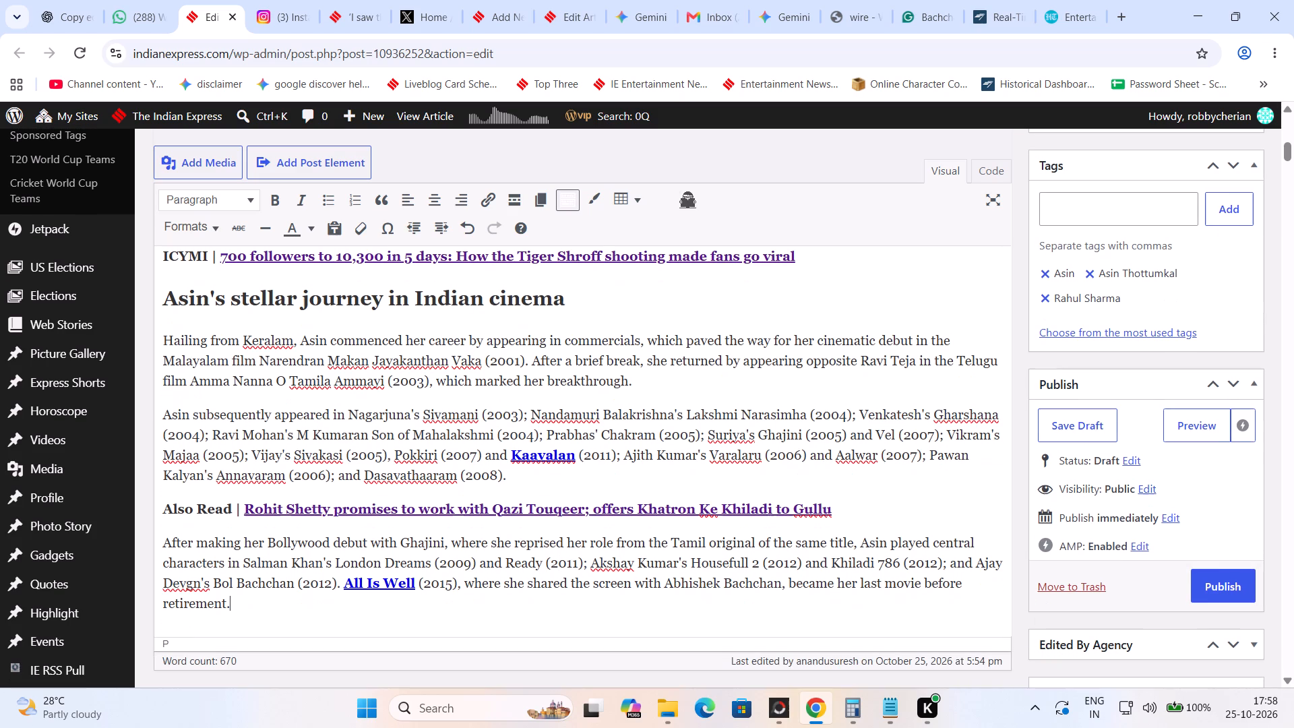
{"action": "key", "text": "Down"}
{"action": "key", "text": "Up"}
{"action": "key", "text": "Up"}
{"action": "key", "text": "Right"}
{"action": "key", "text": "Right"}
{"action": "key", "text": "Right"}
{"action": "key", "text": "Right"}
{"action": "key", "text": "Right"}
{"action": "key", "text": "Right"}
{"action": "key", "text": "Right"}
{"action": "key", "text": "Right"}
{"action": "key", "text": "Right"}
{"action": "key", "text": "Right"}
{"action": "key", "text": "Right"}
{"action": "key", "text": "Right"}
{"action": "key", "text": "Right"}
{"action": "key", "text": "Right"}
{"action": "key", "text": "Right"}
{"action": "key", "text": "Right"}
{"action": "key", "text": "Down"}
{"action": "key", "text": "Down"}
Move the Asin draft's whole keyword list from Google News Keywords into Additional Meta tags.
{"action": "scroll", "coordinate": [361, 399], "scroll_direction": "up", "scroll_amount": 18}
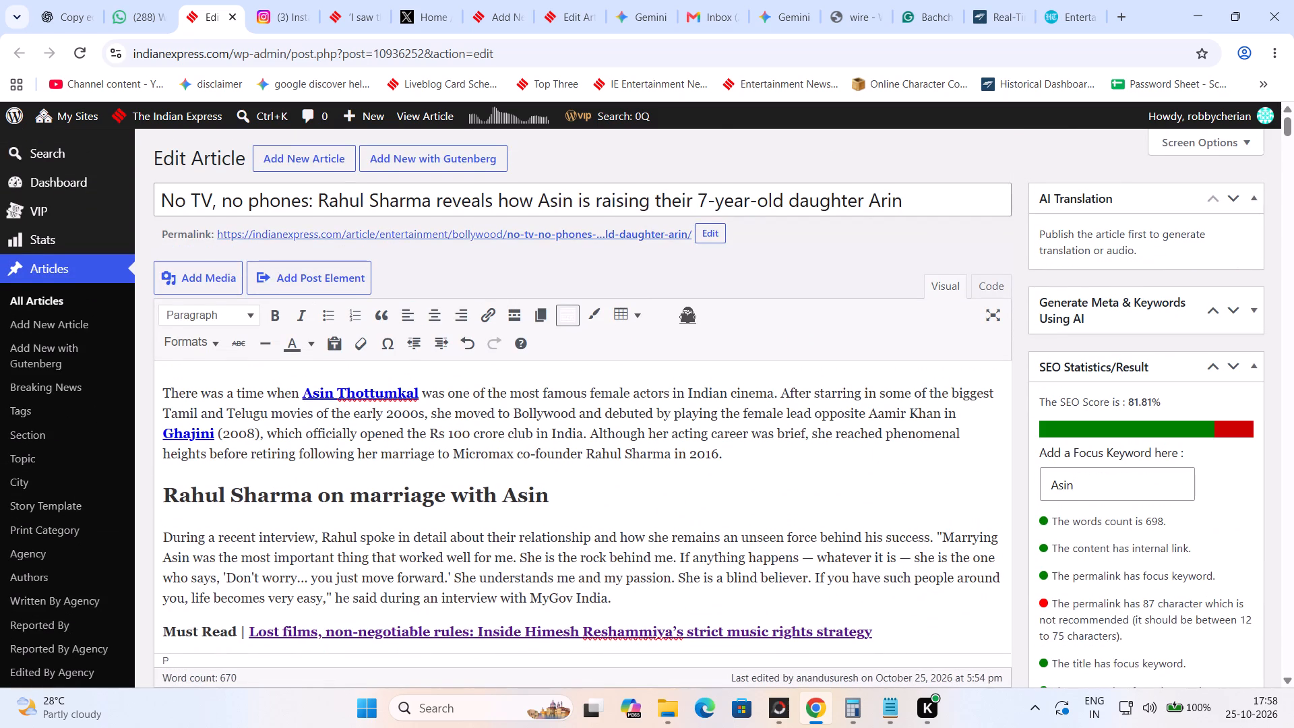
{"action": "left_click_drag", "start_coordinate": [1287, 125], "coordinate": [1293, 727]}
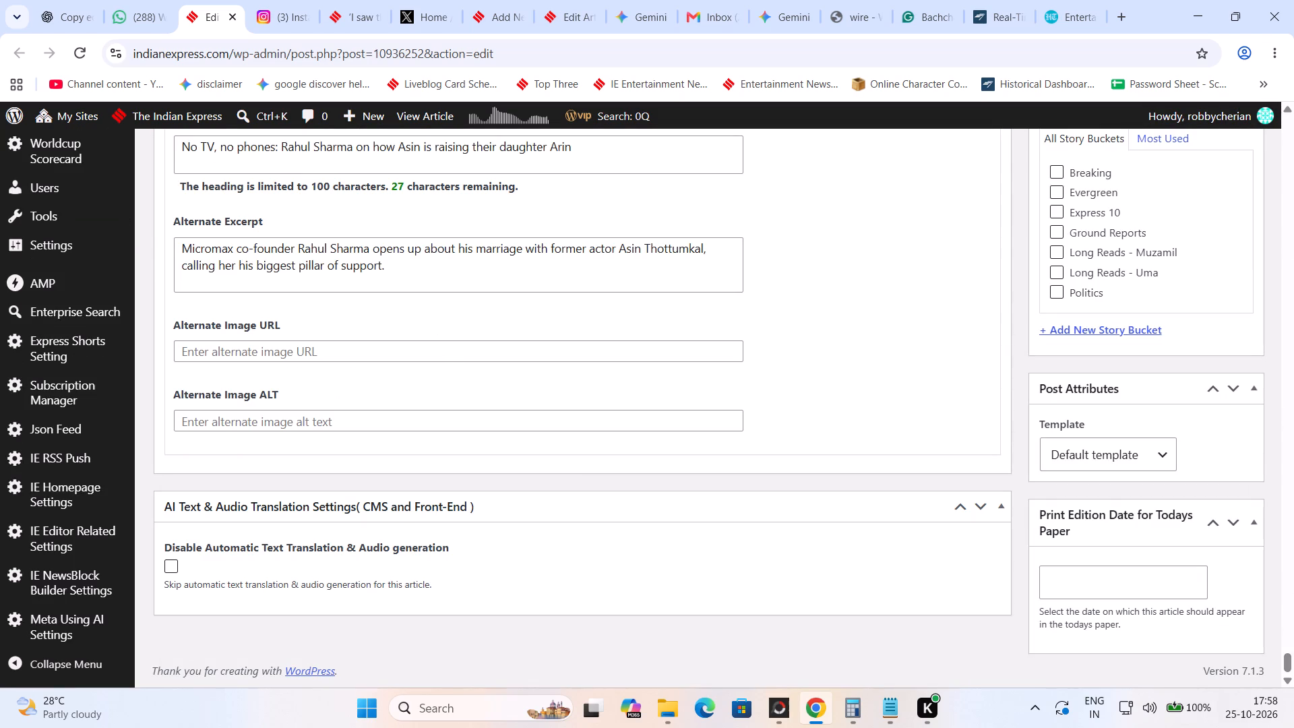
{"action": "left_click", "coordinate": [1293, 170]}
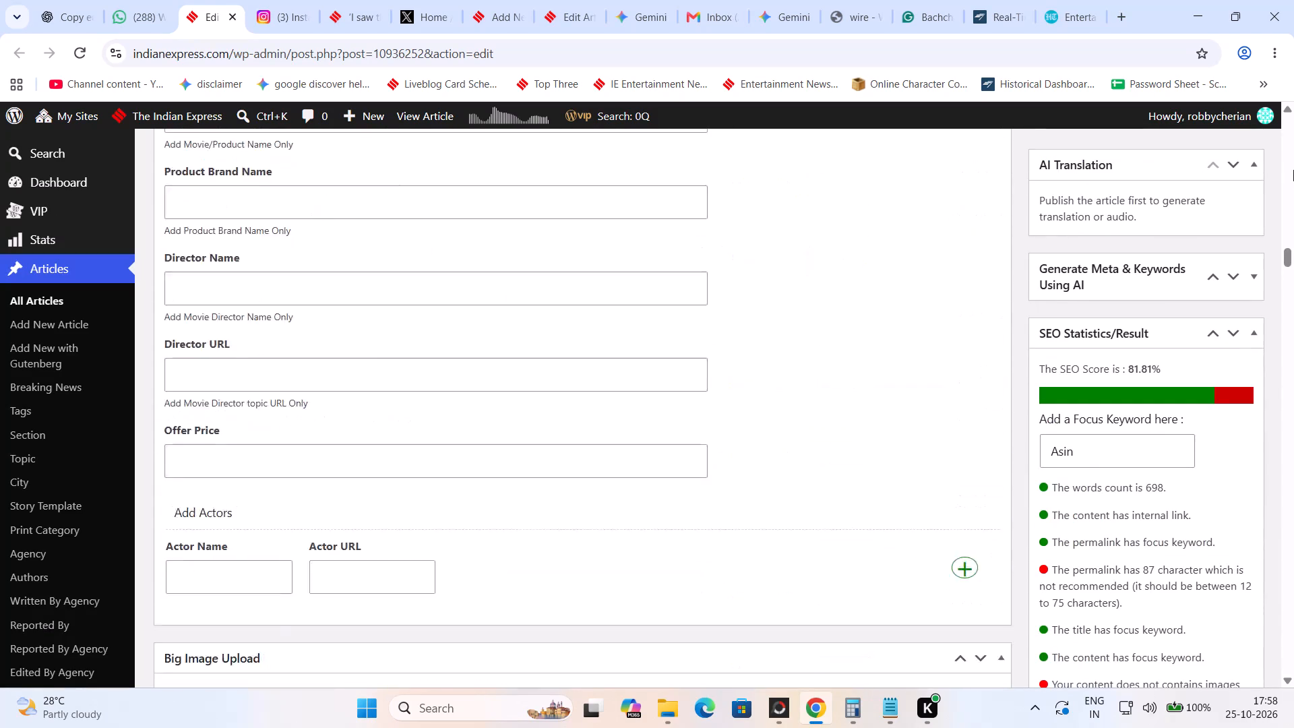
{"action": "left_click_drag", "start_coordinate": [1293, 170], "coordinate": [1293, 157]}
{"action": "scroll", "coordinate": [777, 323], "scroll_direction": "down", "scroll_amount": 5}
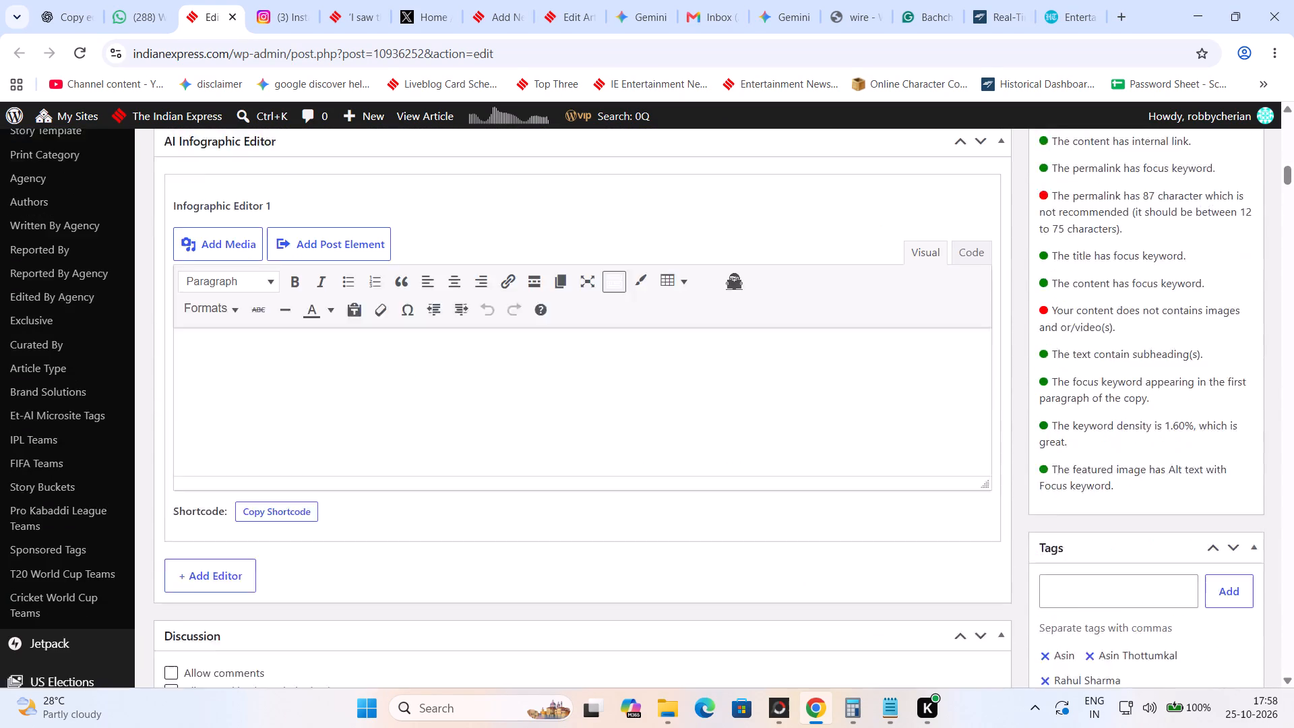
{"action": "scroll", "coordinate": [772, 332], "scroll_direction": "down", "scroll_amount": 11}
{"action": "triple_click", "coordinate": [419, 429]}
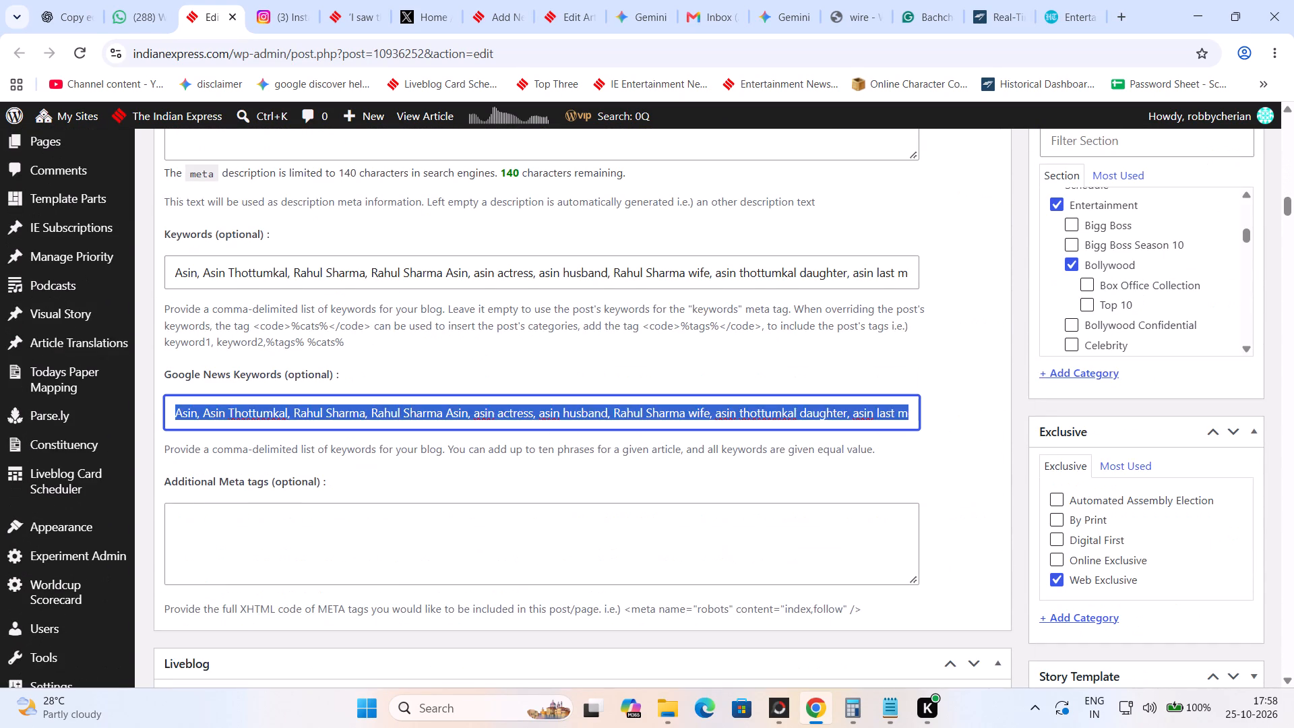
{"action": "key", "text": "ctrl+x"}
{"action": "left_click", "coordinate": [320, 545]}
{"action": "key", "text": "ctrl+v"}
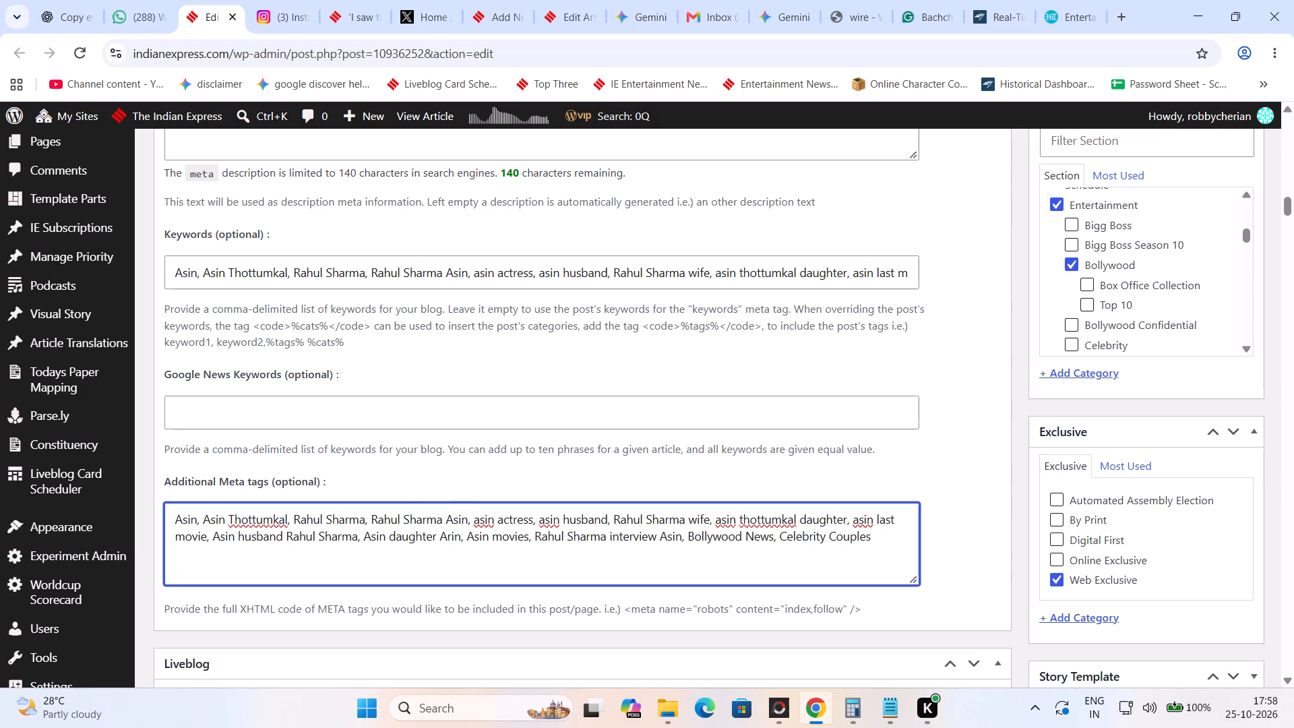
In Additional Meta tags, remove "thottumkal" from the keyword "asin thottumkal daughter".
{"action": "left_click_drag", "start_coordinate": [741, 519], "coordinate": [799, 514]}
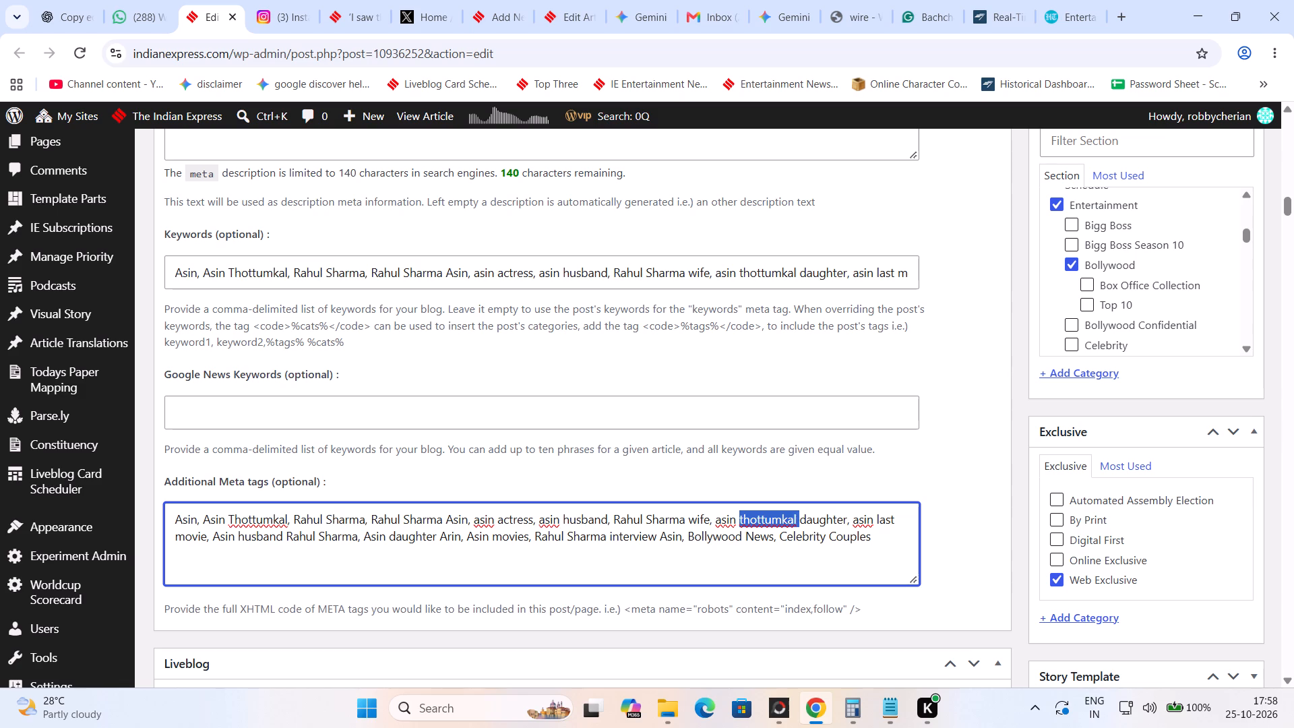
{"action": "key", "text": "BackSpace"}
Delete the keywords that follow "asin daughter" in Additional Meta tags, from "asin last movie" through "Celebrity Couples".
{"action": "key", "text": "Right"}
{"action": "key", "text": "Right"}
{"action": "key", "text": "Right"}
{"action": "key", "text": "Right"}
{"action": "key", "text": "Right"}
{"action": "key", "text": "Right"}
{"action": "key", "text": "Right"}
{"action": "key", "text": "Right"}
{"action": "key", "text": "Right"}
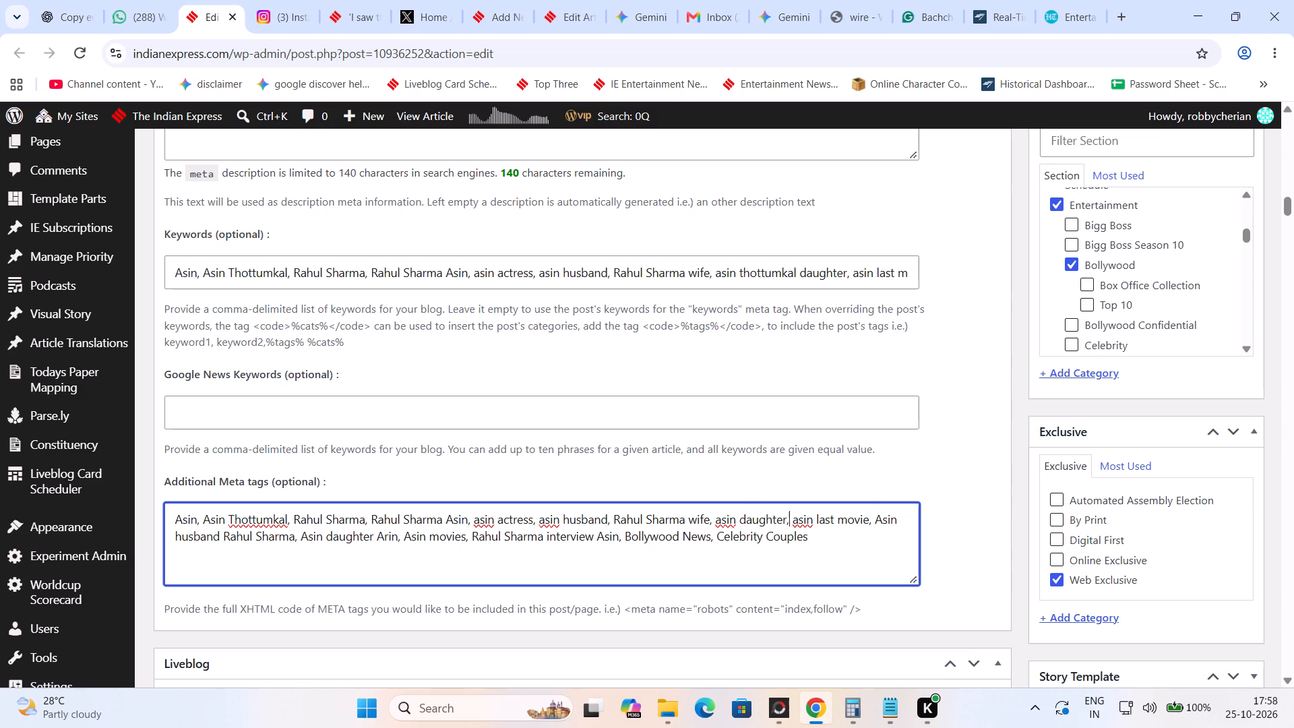
{"action": "key", "text": "Right"}
{"action": "key", "text": "Delete"}
{"action": "key", "text": "Delete"}
{"action": "key", "text": "Delete"}
{"action": "key", "text": "Delete"}
{"action": "key", "text": "Delete"}
{"action": "key", "text": "Delete"}
{"action": "key", "text": "Delete"}
{"action": "key", "text": "Delete"}
{"action": "key", "text": "Delete"}
{"action": "key", "text": "Delete"}
{"action": "key", "text": "Delete"}
{"action": "key", "text": "Delete"}
{"action": "key", "text": "Delete"}
{"action": "key", "text": "Delete"}
{"action": "key", "text": "Delete"}
{"action": "key", "text": "Delete"}
{"action": "key", "text": "Delete"}
{"action": "key", "text": "Delete"}
{"action": "key", "text": "Delete"}
{"action": "key", "text": "Delete"}
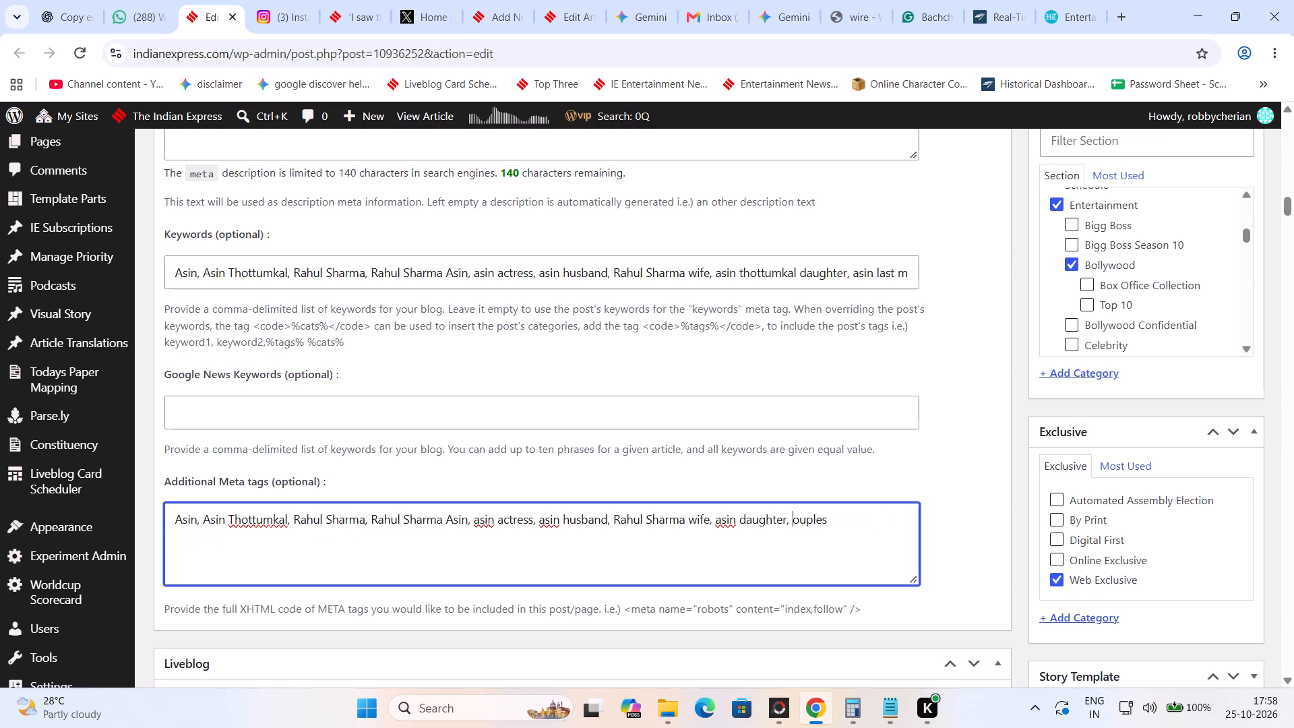
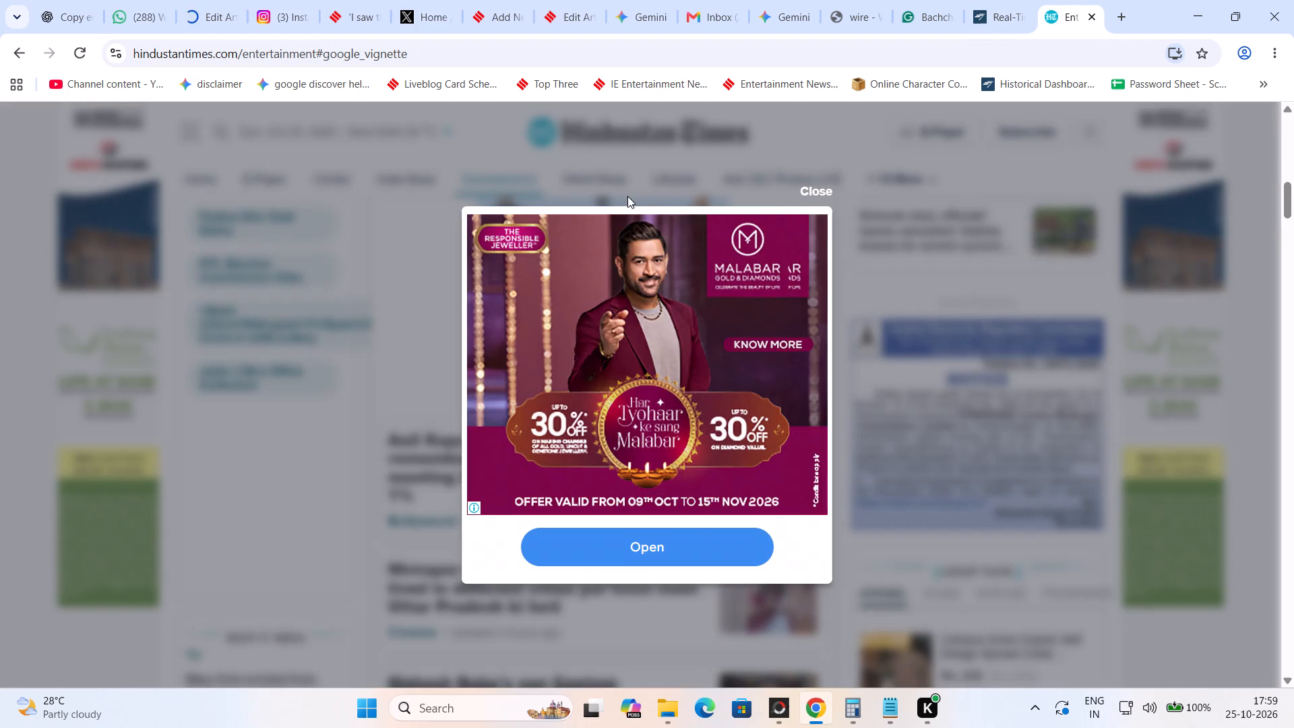
Dismiss the jewellery advertisement and reload the Hindustan Times Entertainment page to check its lead story.
{"action": "left_click", "coordinate": [800, 193]}
{"action": "left_click", "coordinate": [479, 171]}
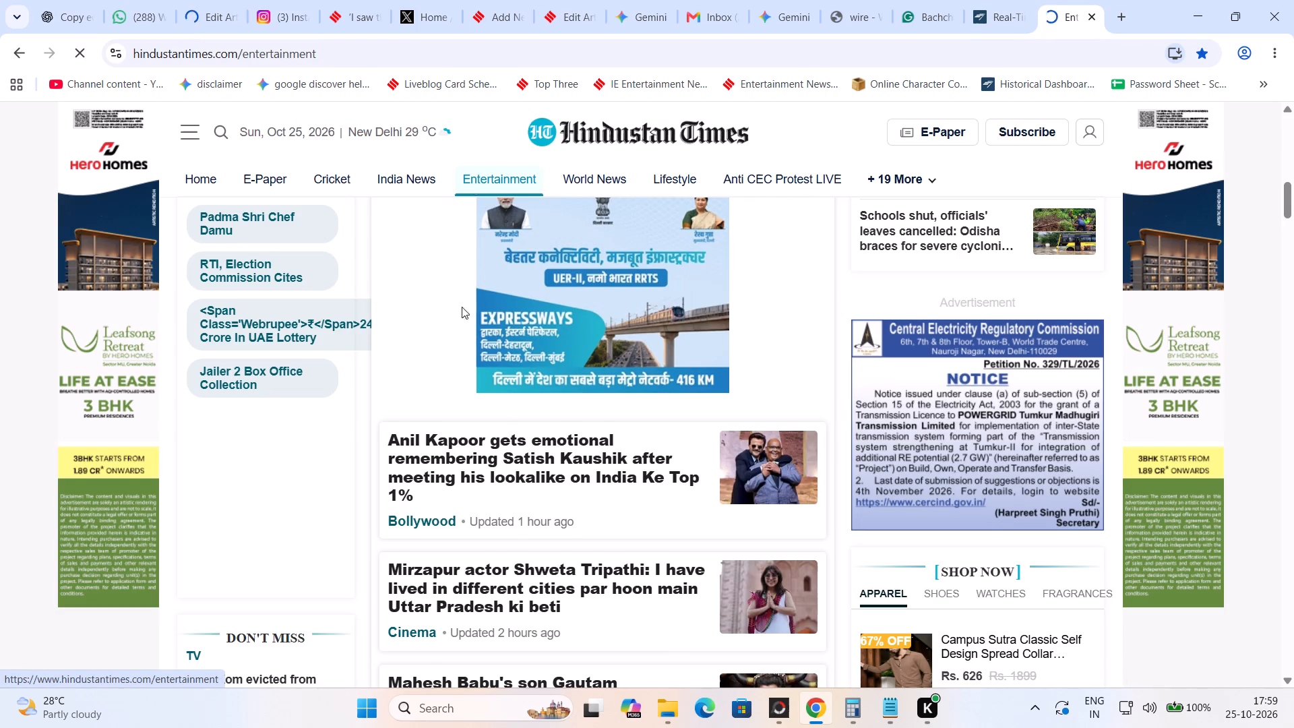
{"action": "scroll", "coordinate": [510, 390], "scroll_direction": "up", "scroll_amount": 16}
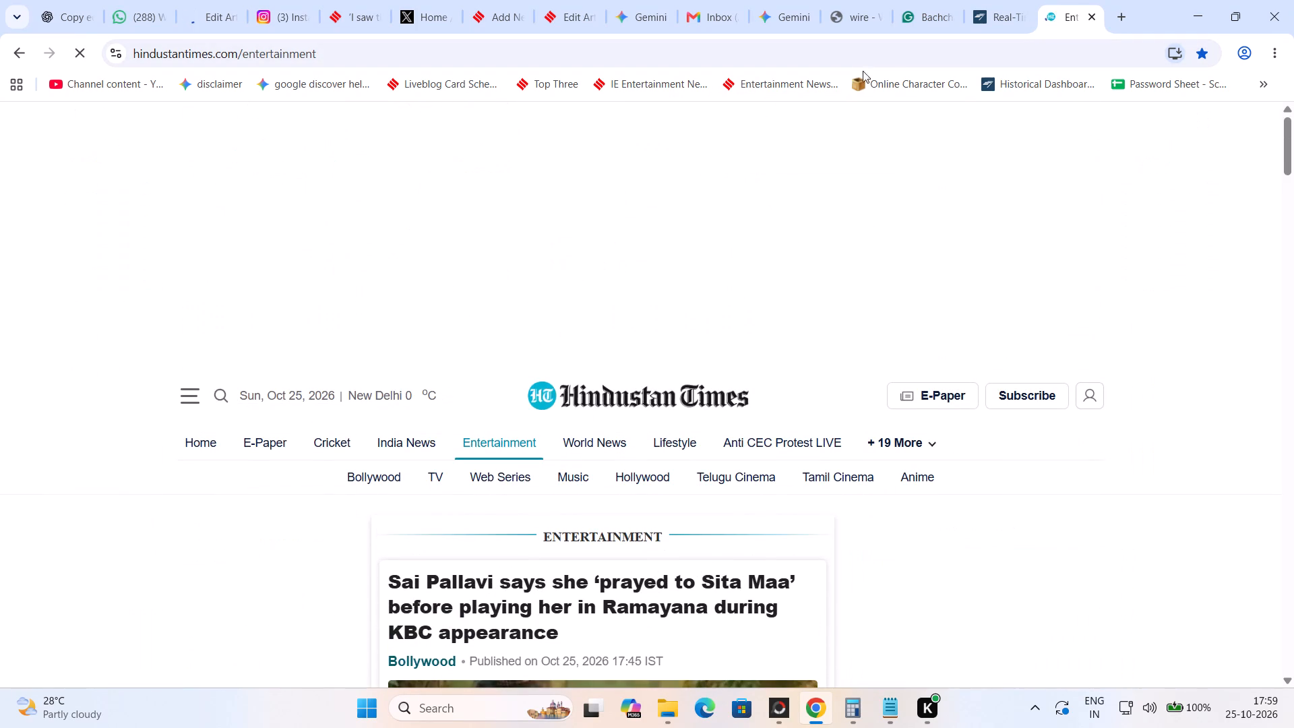
Search the web for Google News and open its Entertainment section.
{"action": "left_click", "coordinate": [797, 64]}
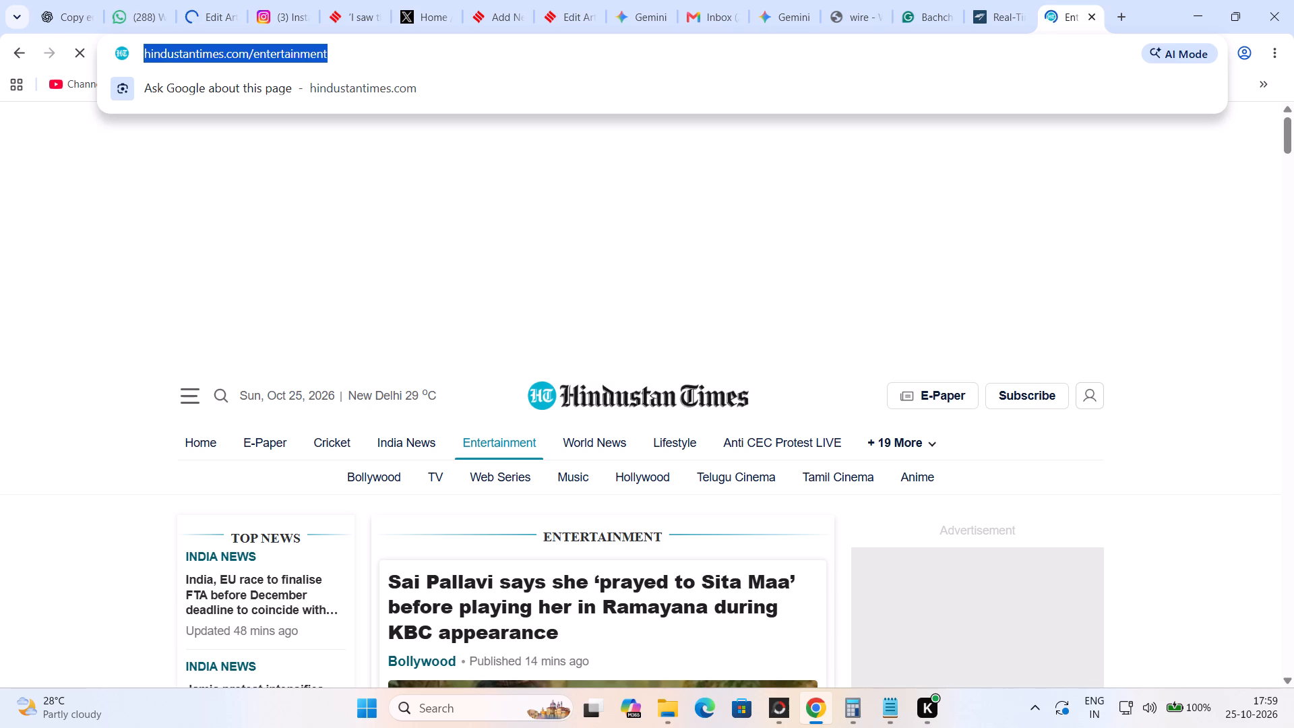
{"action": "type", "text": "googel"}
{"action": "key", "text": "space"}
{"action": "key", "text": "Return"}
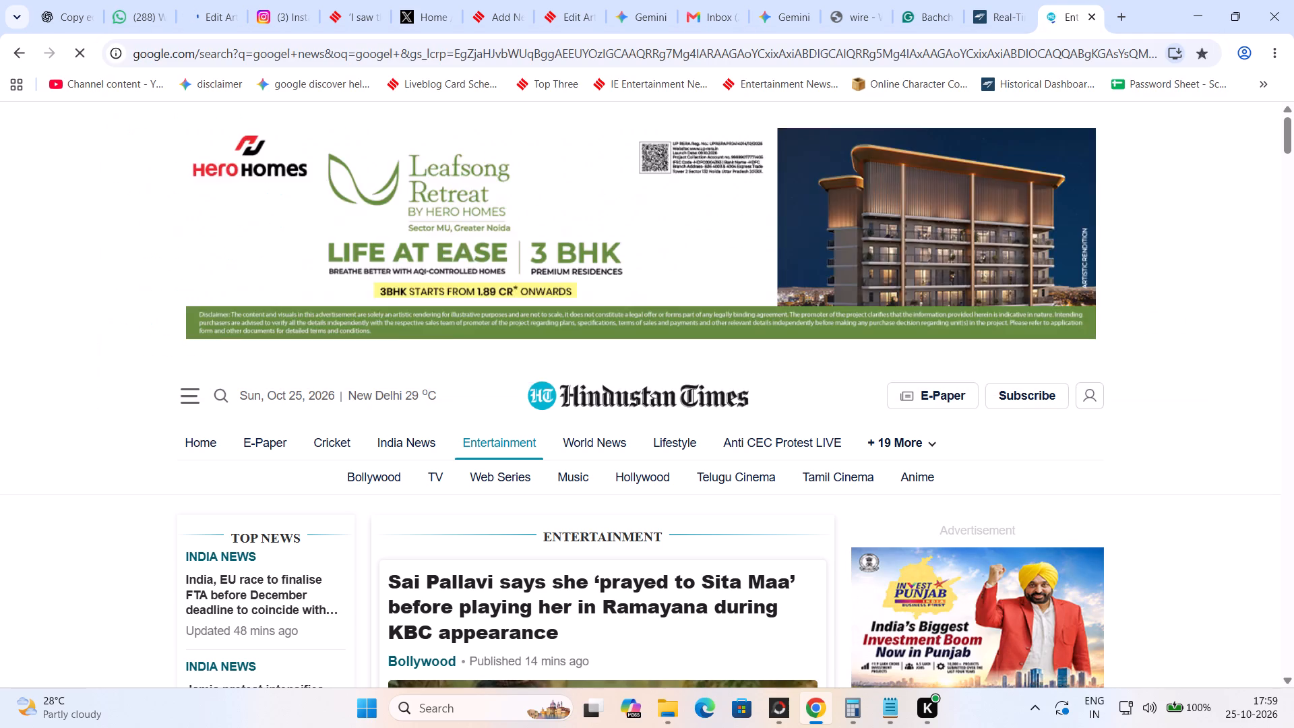
{"action": "left_click", "coordinate": [248, 351]}
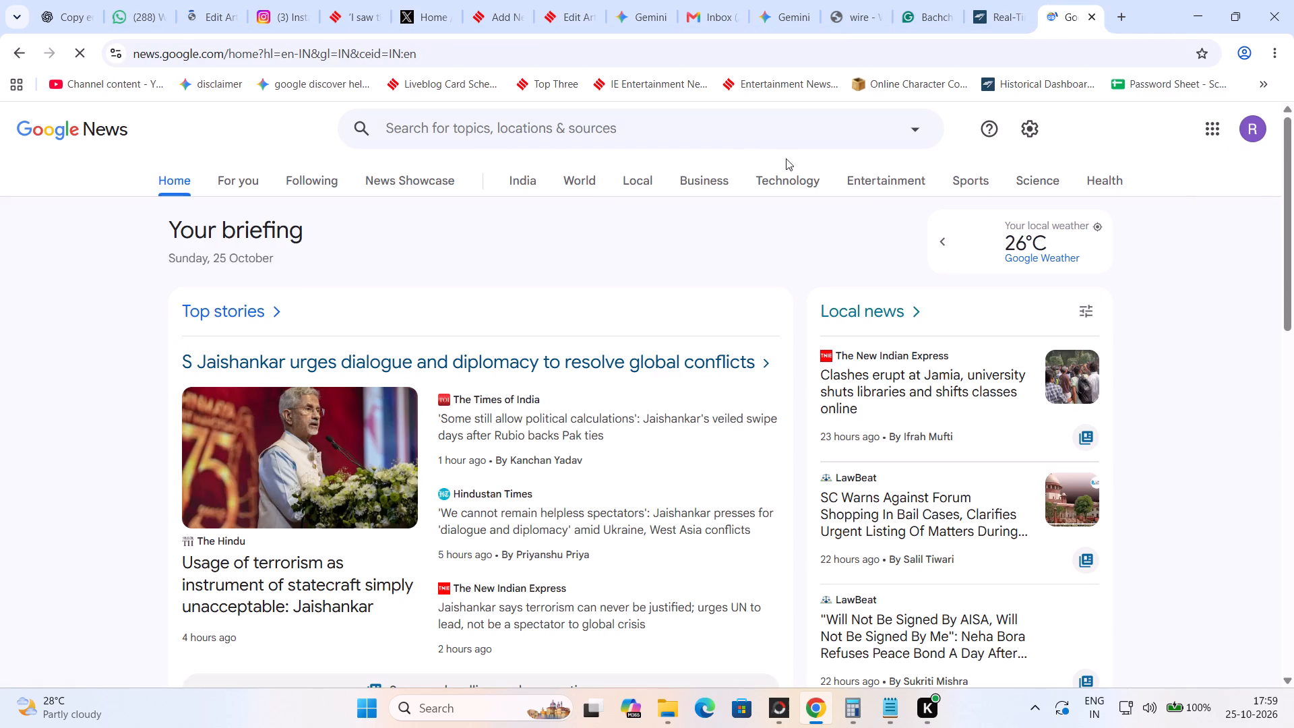
{"action": "left_click", "coordinate": [865, 171]}
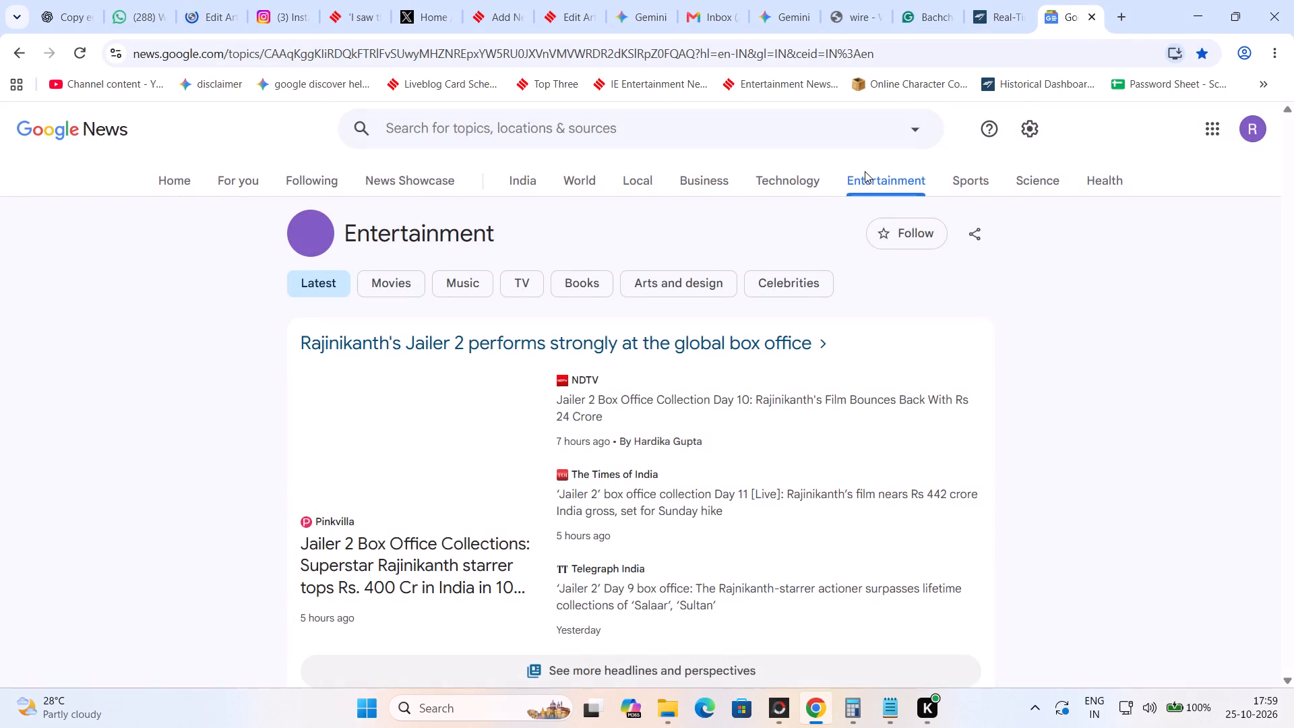
Review the latest Google News entertainment headlines, from the Jailer 2 box office stories down past the Bigg Boss 20 eviction coverage.
{"action": "scroll", "coordinate": [859, 301], "scroll_direction": "down", "scroll_amount": 8}
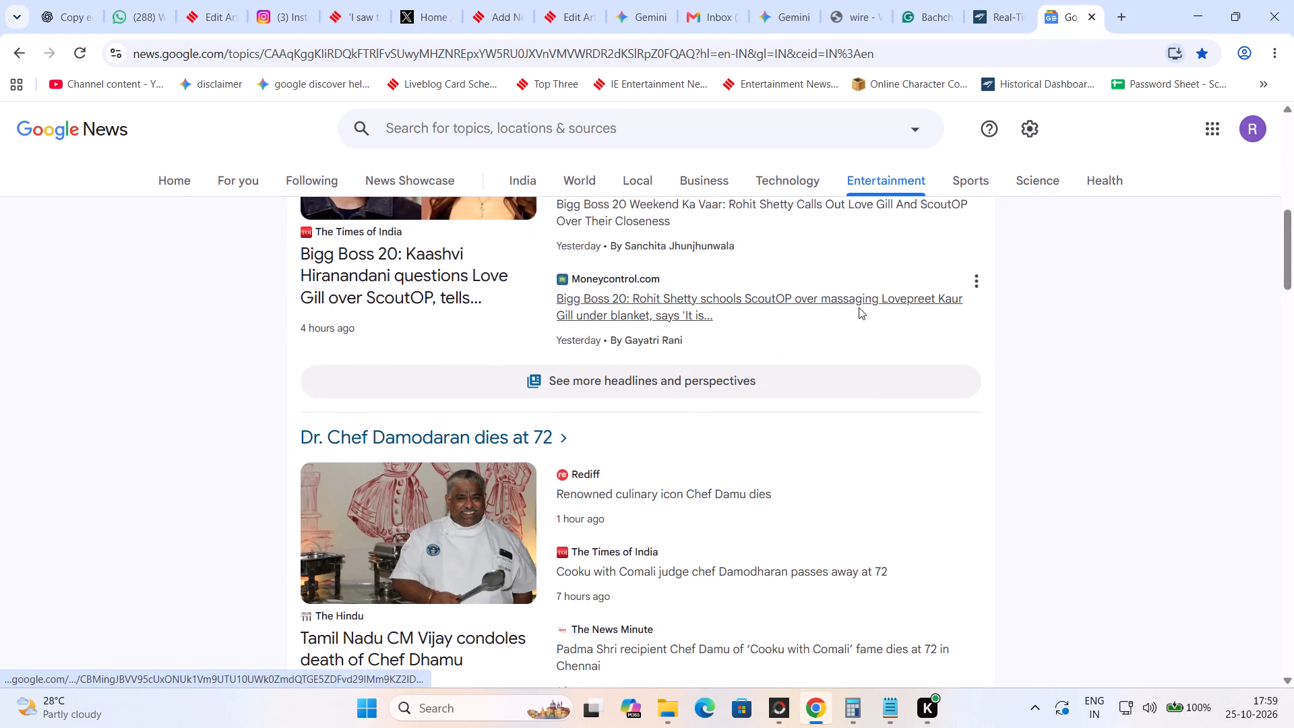
{"action": "scroll", "coordinate": [859, 307], "scroll_direction": "down", "scroll_amount": 1}
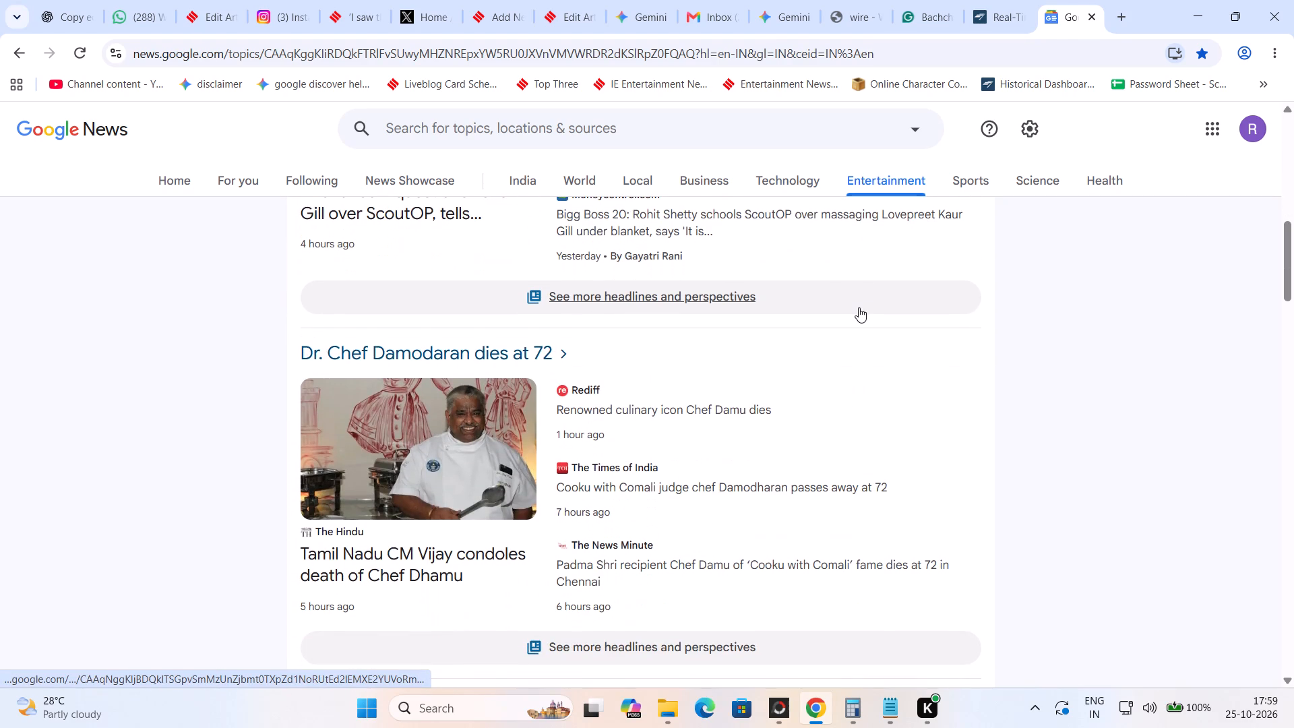
{"action": "scroll", "coordinate": [859, 307], "scroll_direction": "down", "scroll_amount": 2}
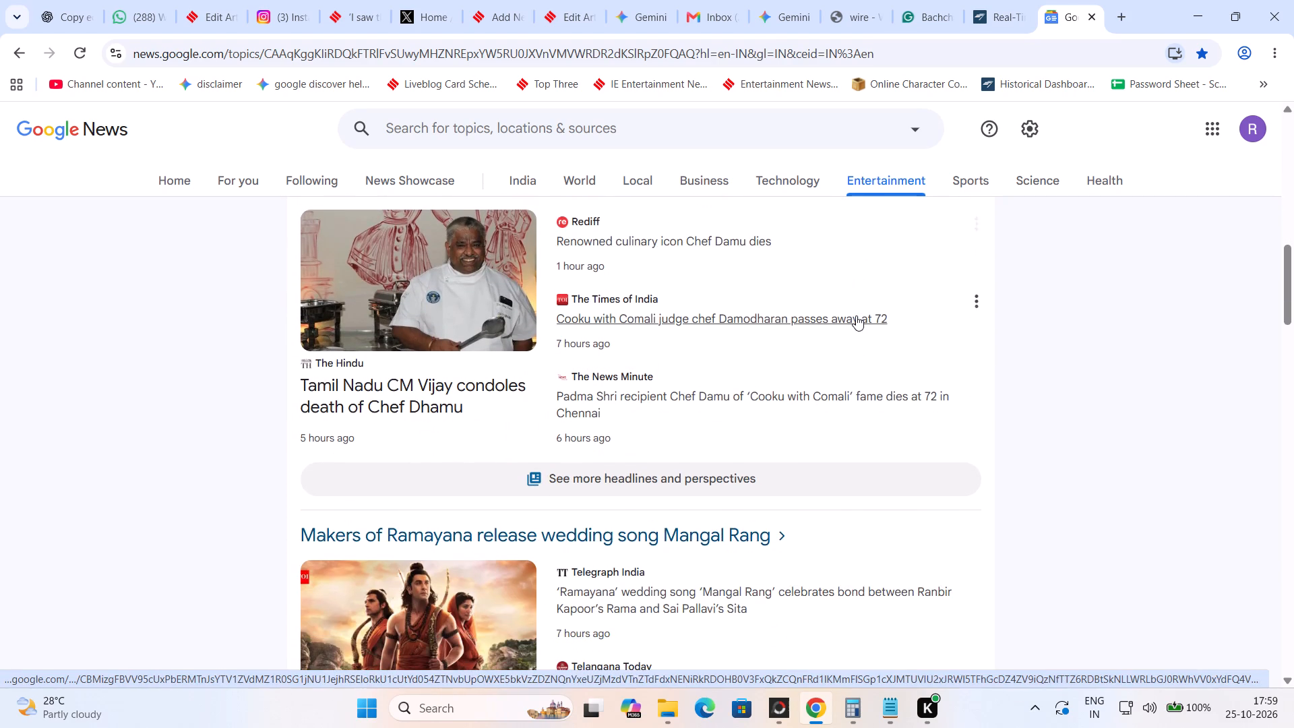
{"action": "scroll", "coordinate": [856, 315], "scroll_direction": "down", "scroll_amount": 1}
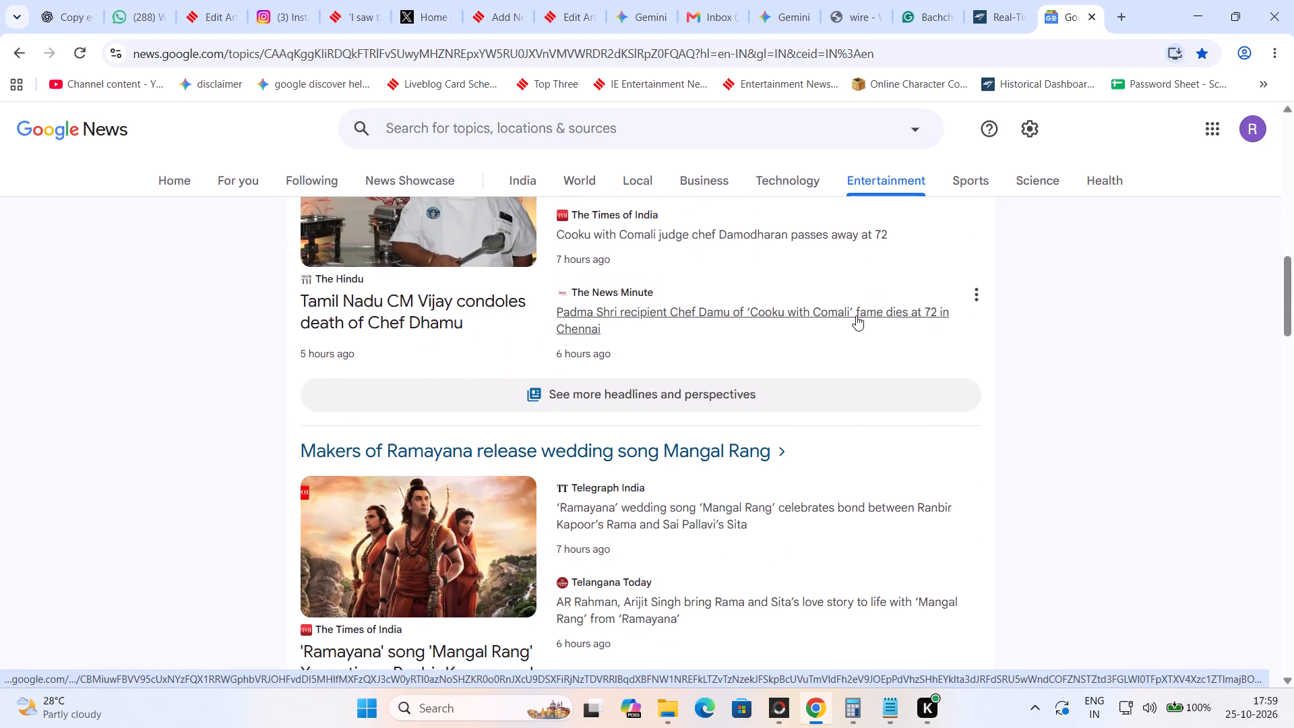
{"action": "scroll", "coordinate": [856, 315], "scroll_direction": "down", "scroll_amount": 7}
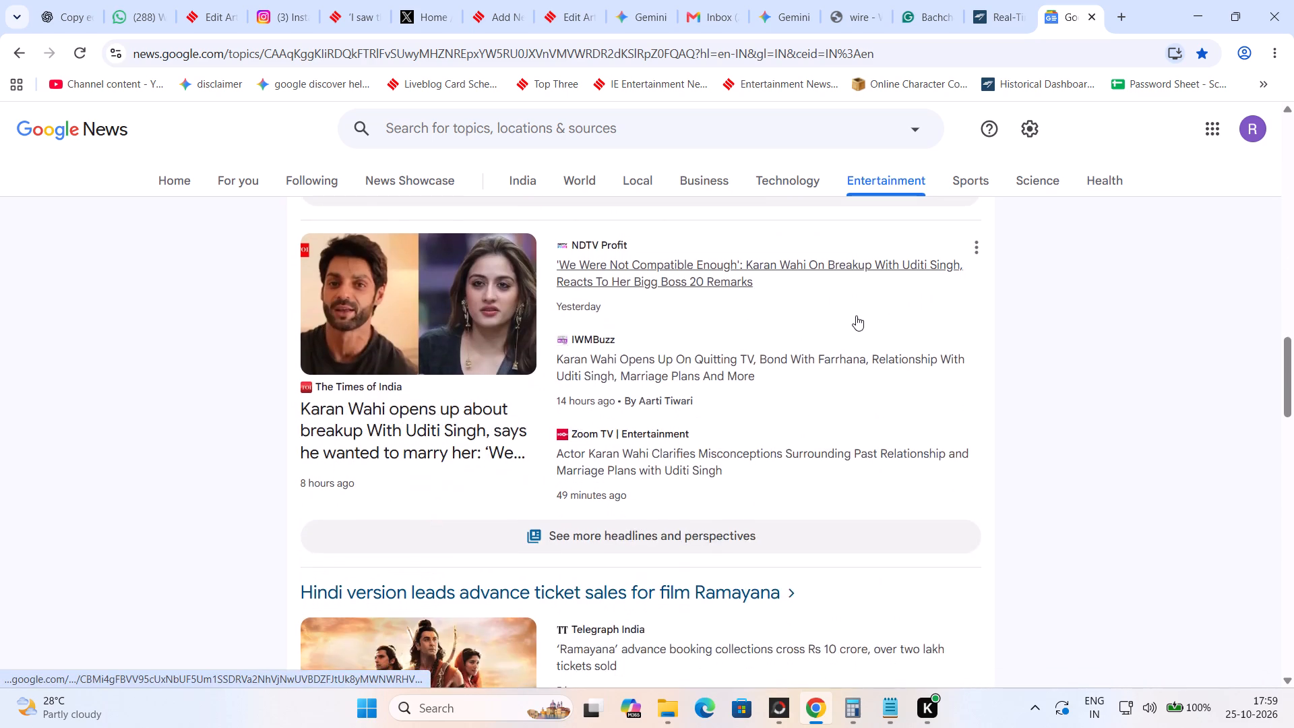
{"action": "scroll", "coordinate": [856, 315], "scroll_direction": "down", "scroll_amount": 3}
{"action": "scroll", "coordinate": [856, 315], "scroll_direction": "up", "scroll_amount": 2}
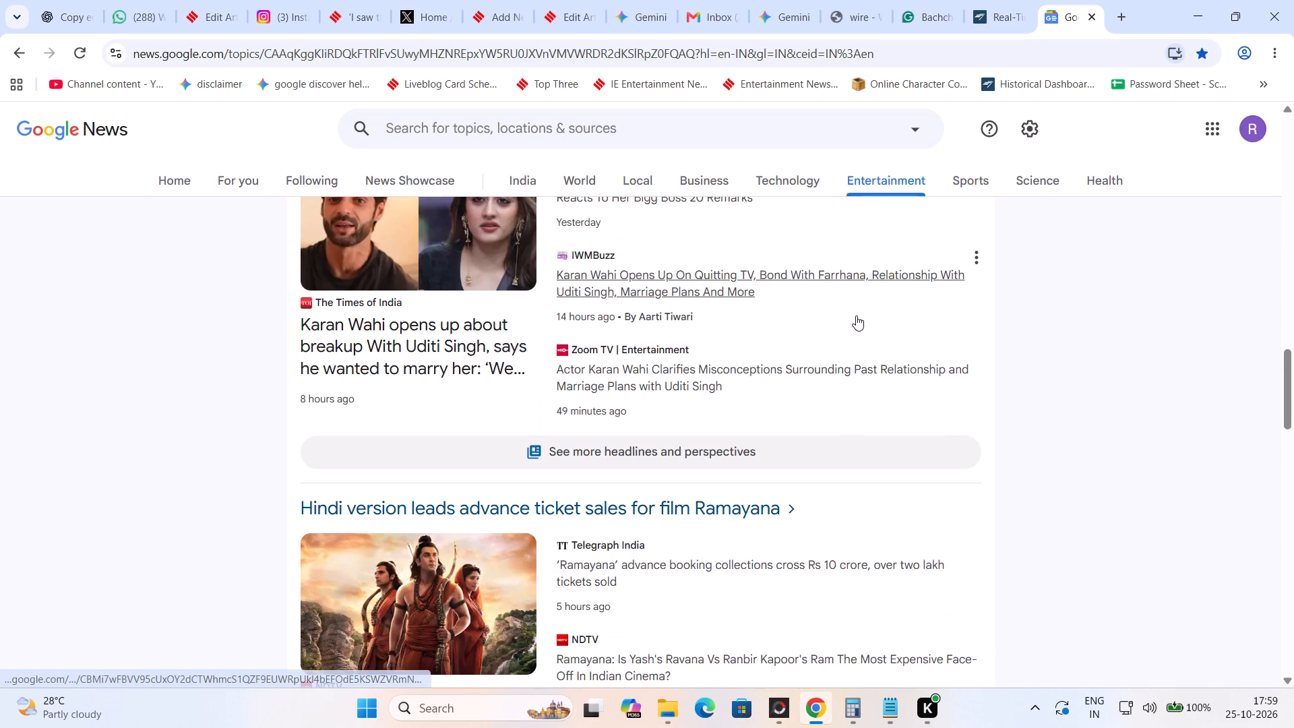
{"action": "scroll", "coordinate": [856, 315], "scroll_direction": "down", "scroll_amount": 12}
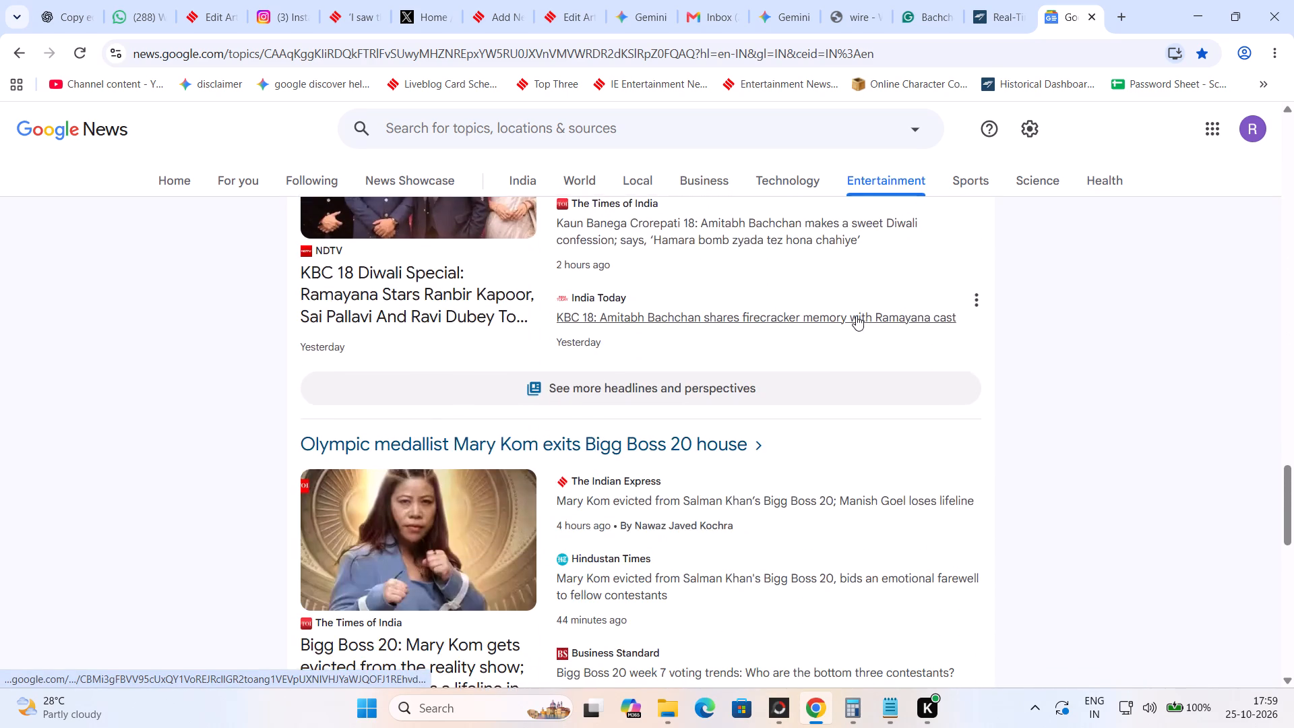
{"action": "scroll", "coordinate": [856, 315], "scroll_direction": "down", "scroll_amount": 9}
Return to the Asin and Rahul Sharma article's editor and agree to generate and edit its Express Shorts summary.
{"action": "left_click", "coordinate": [414, 0]}
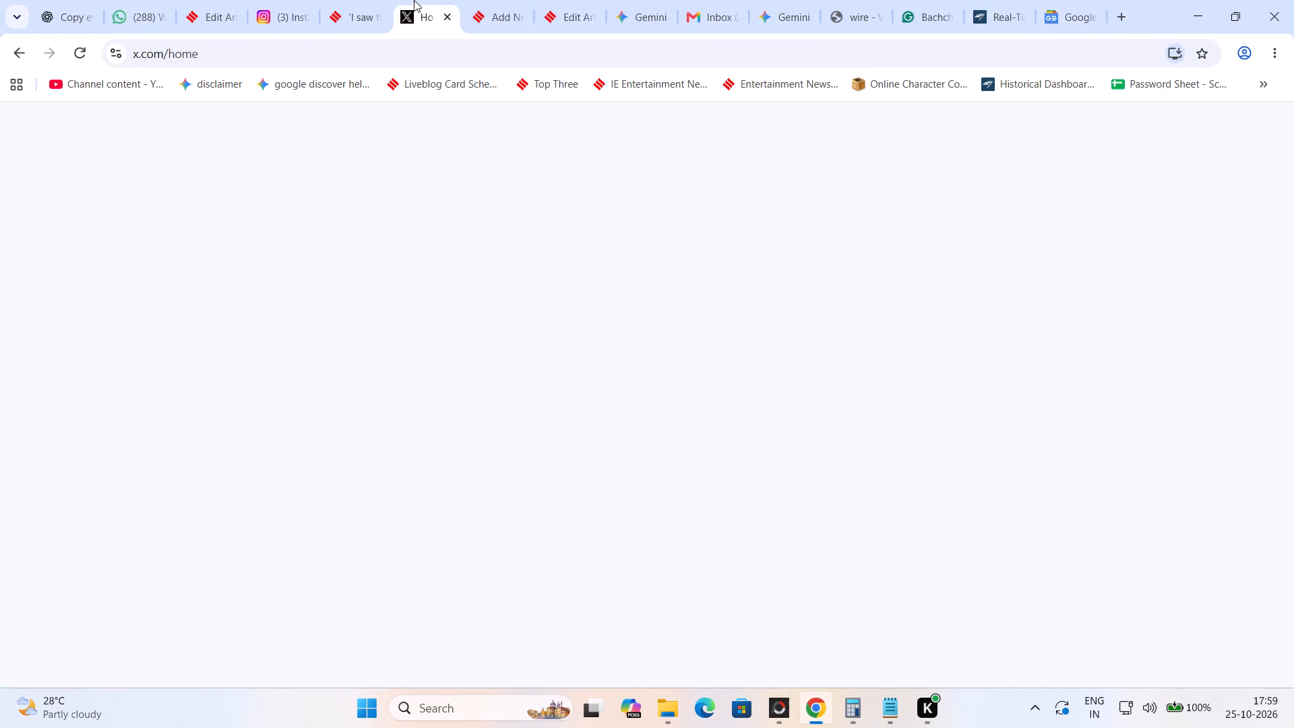
{"action": "left_click", "coordinate": [292, 0]}
{"action": "left_click", "coordinate": [225, 0]}
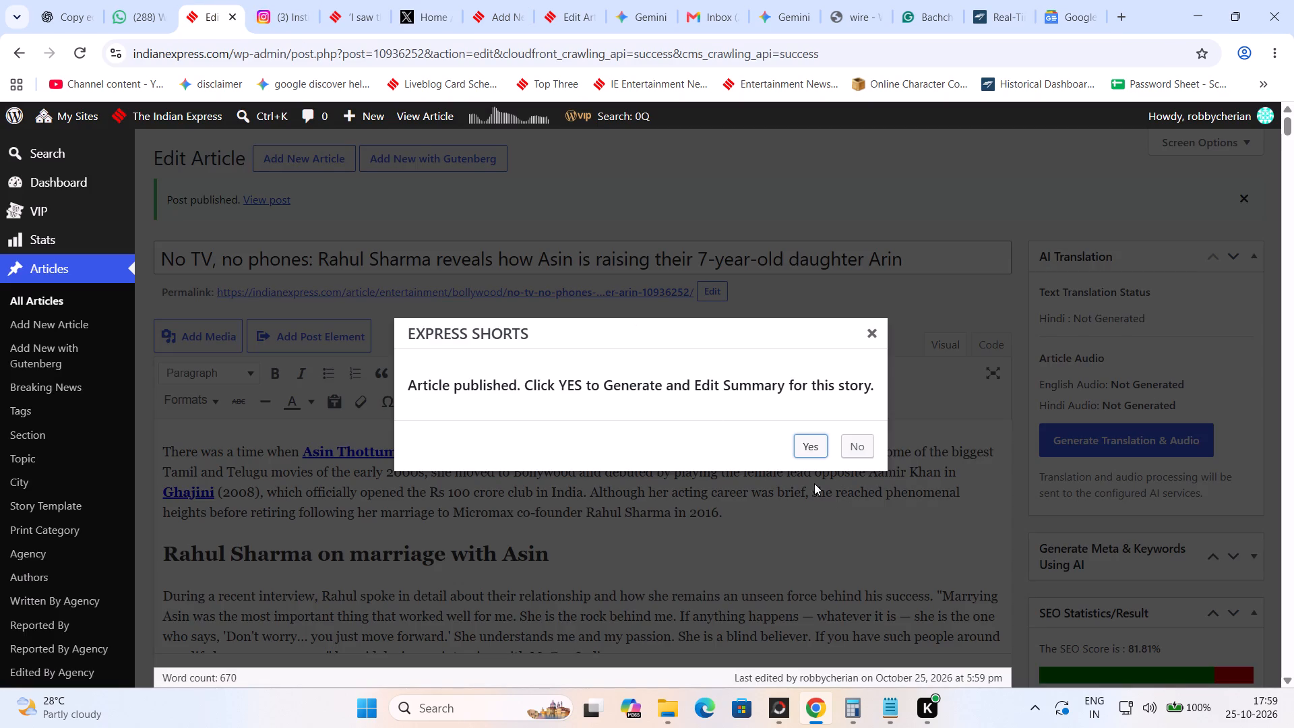
{"action": "left_click", "coordinate": [816, 445]}
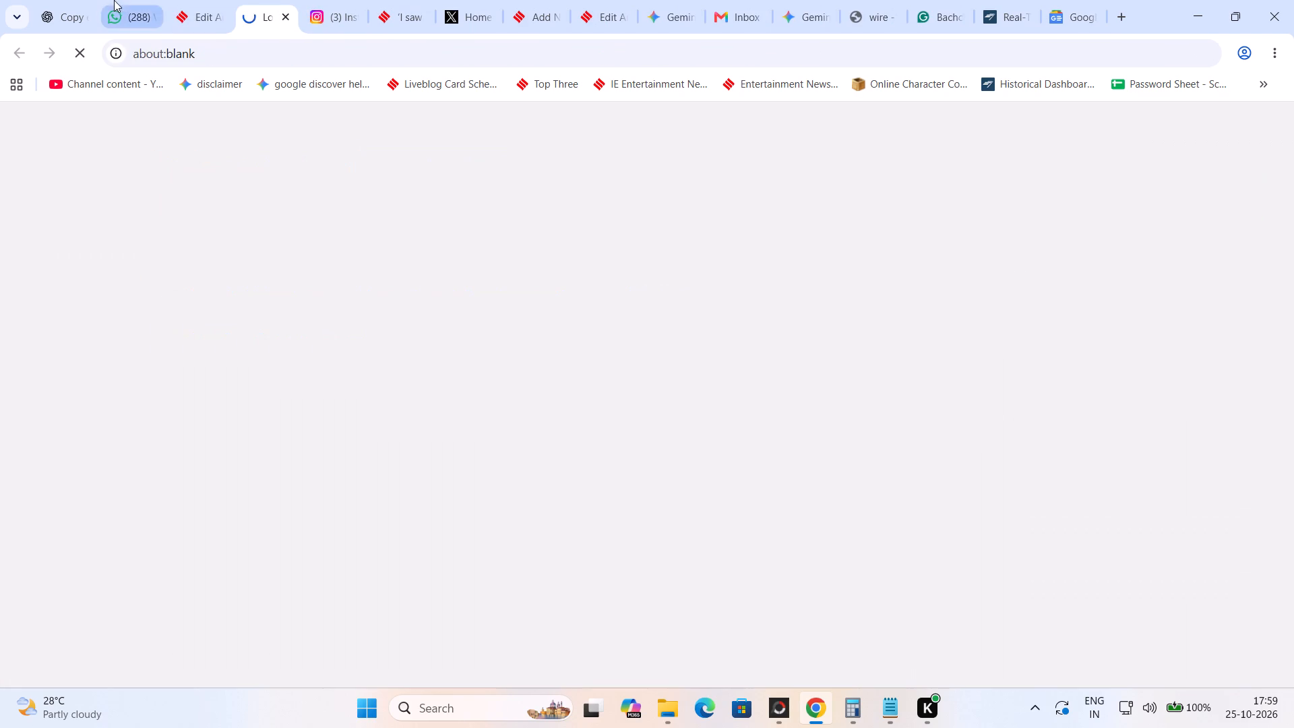
Open the published Asin and Rahul Sharma article from its editor and copy the live page's web address.
{"action": "left_click", "coordinate": [172, 0]}
{"action": "left_click", "coordinate": [255, 198]}
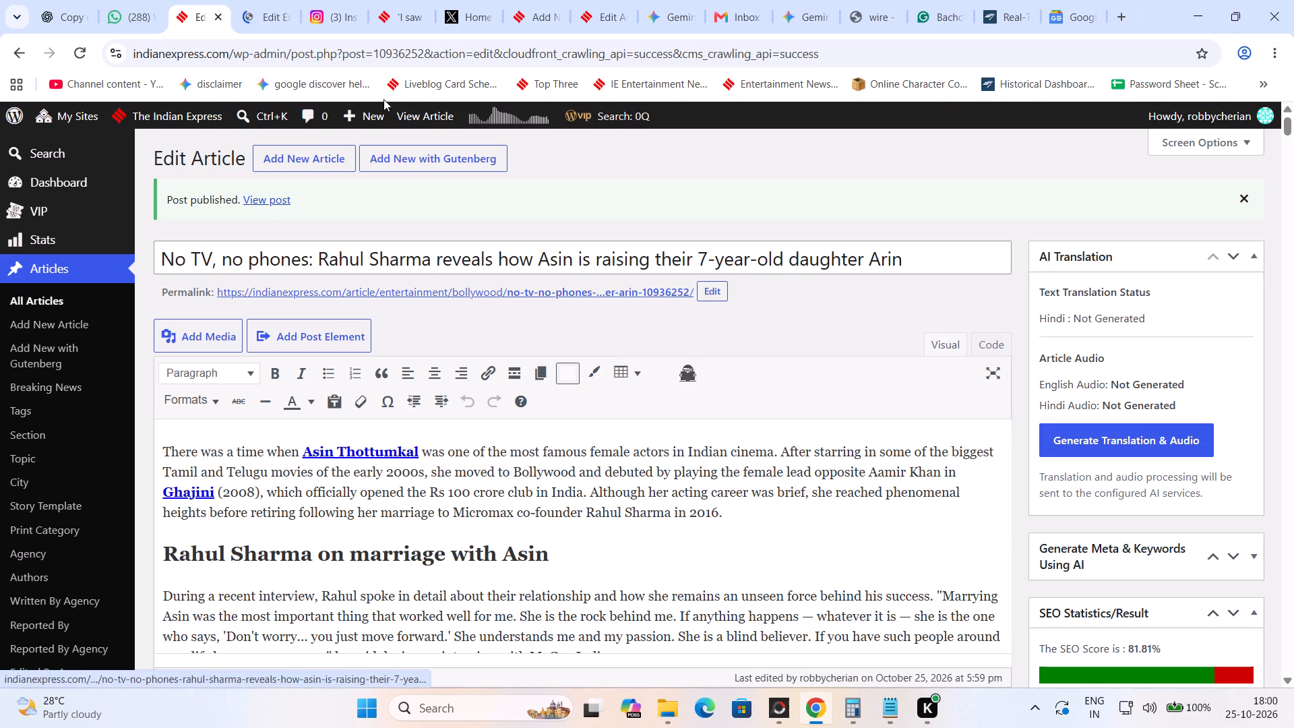
{"action": "left_click", "coordinate": [545, 45]}
{"action": "key", "text": "ctrl+c"}
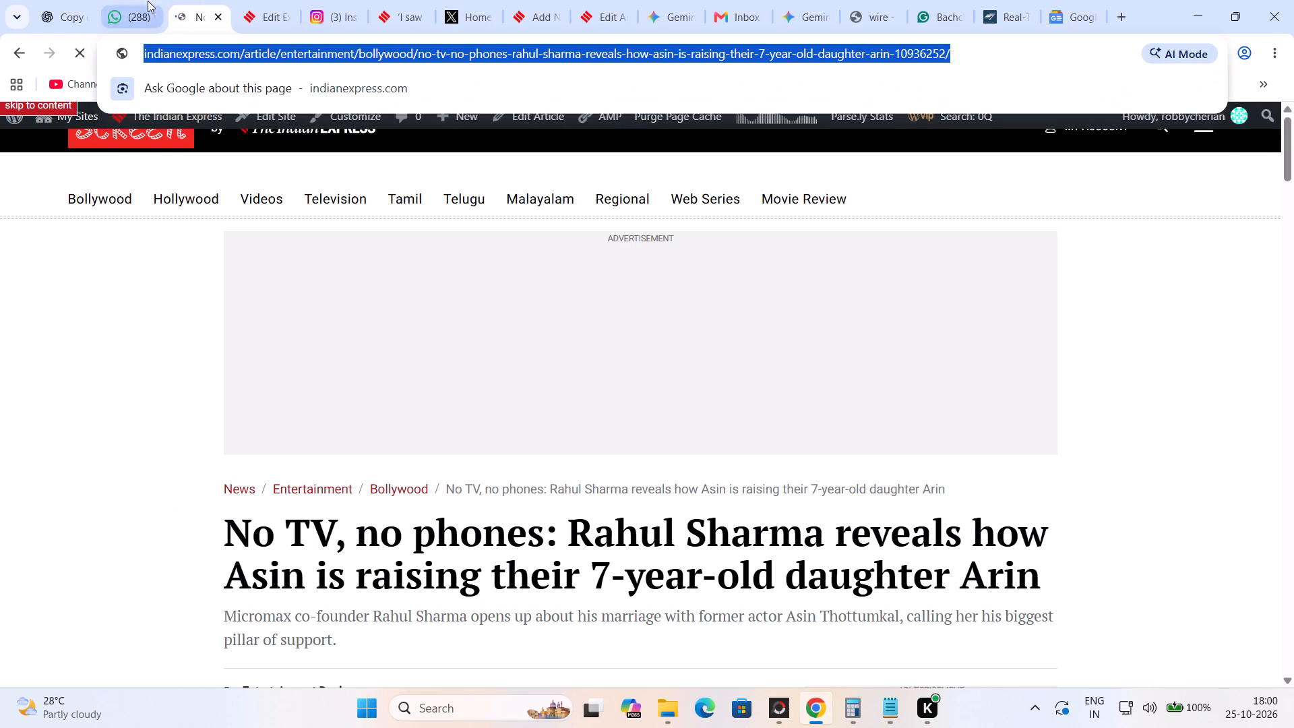